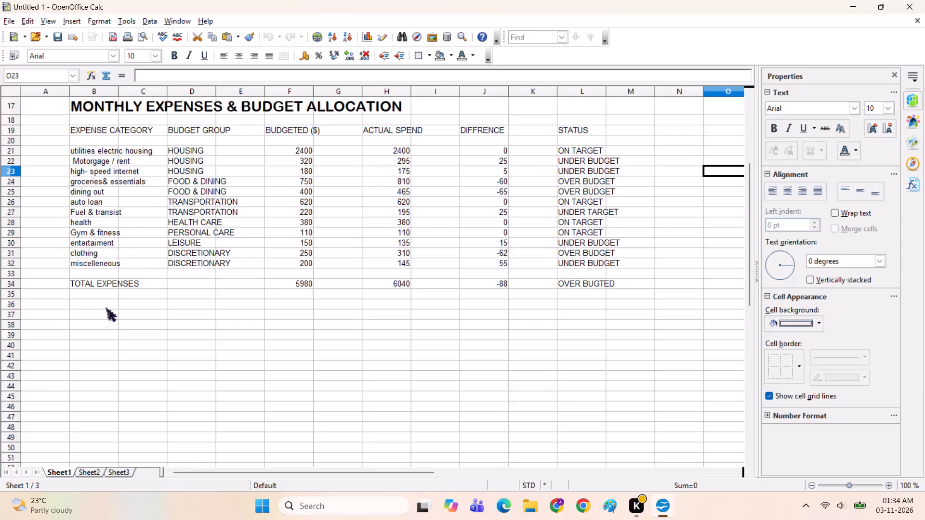
# Enter the section heading SAVINGS ALLOCATIONS & FINANCIAL GOALS in cell B36, below the total expenses row.
pyautogui.click(106, 307)
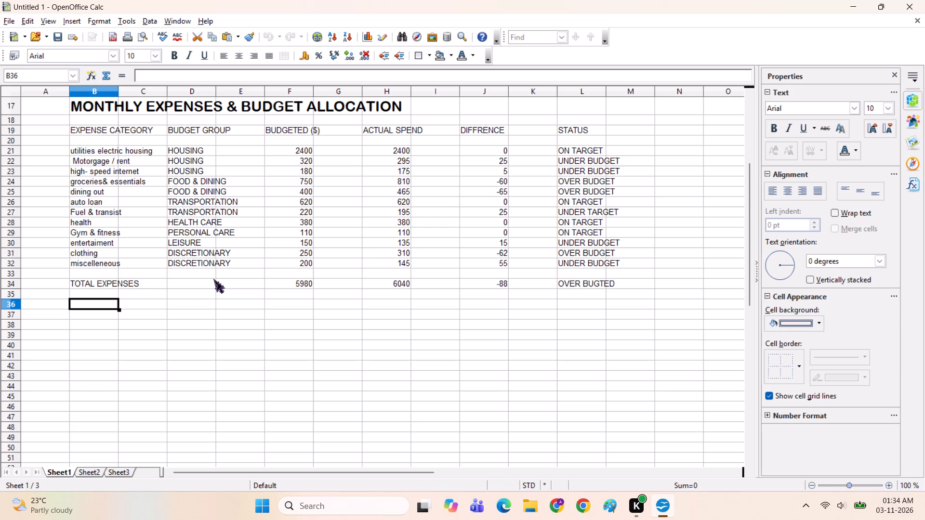
pyautogui.write('SAVI')
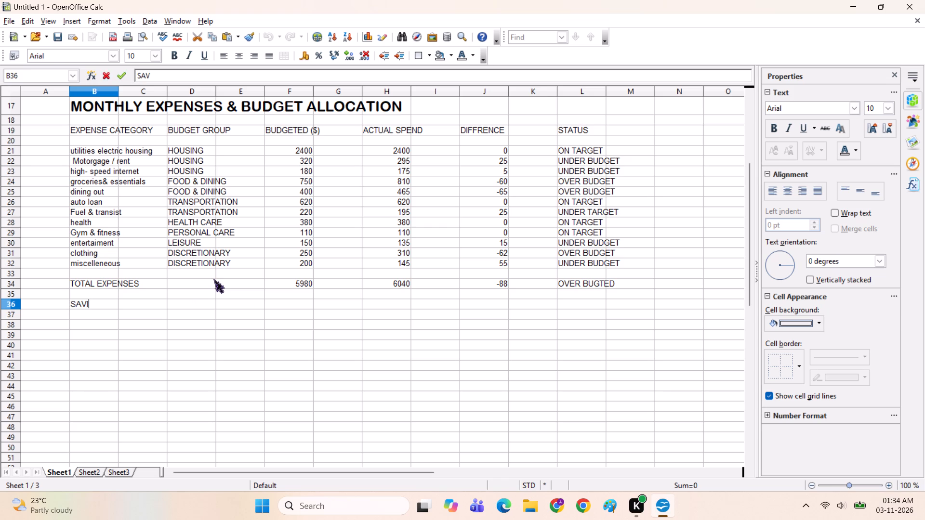
pyautogui.write('NGS A')
pyautogui.write('LLOA')
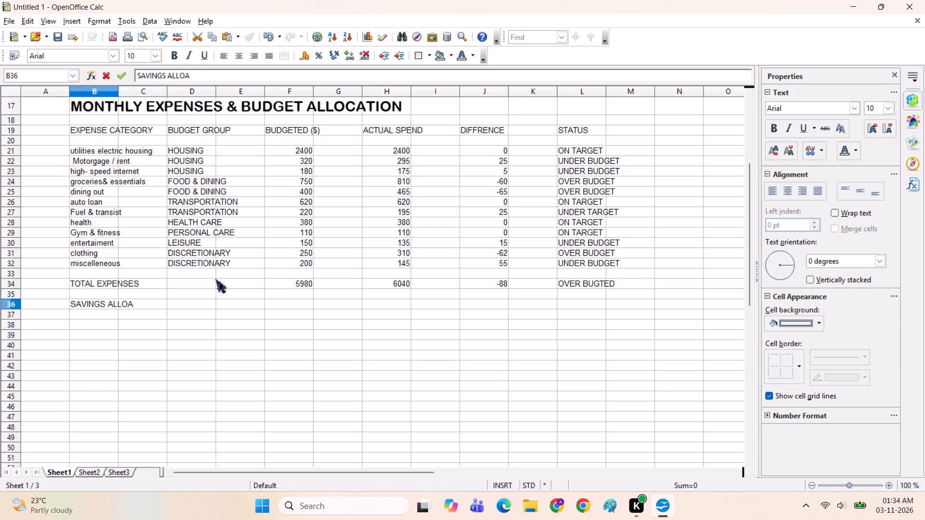
pyautogui.press('BackSpace')
pyautogui.write('CATIONS')
pyautogui.press('space')
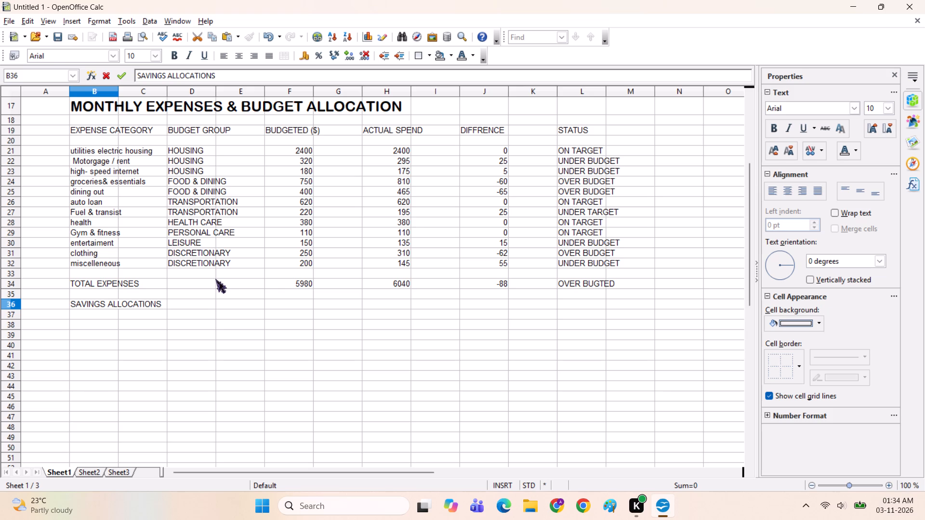
pyautogui.hotkey('shift', '&')
pyautogui.press('space')
pyautogui.press('d')
pyautogui.press('BackSpace')
pyautogui.write('FIN')
pyautogui.write('ANCIAL GOALS')
pyautogui.press('space')
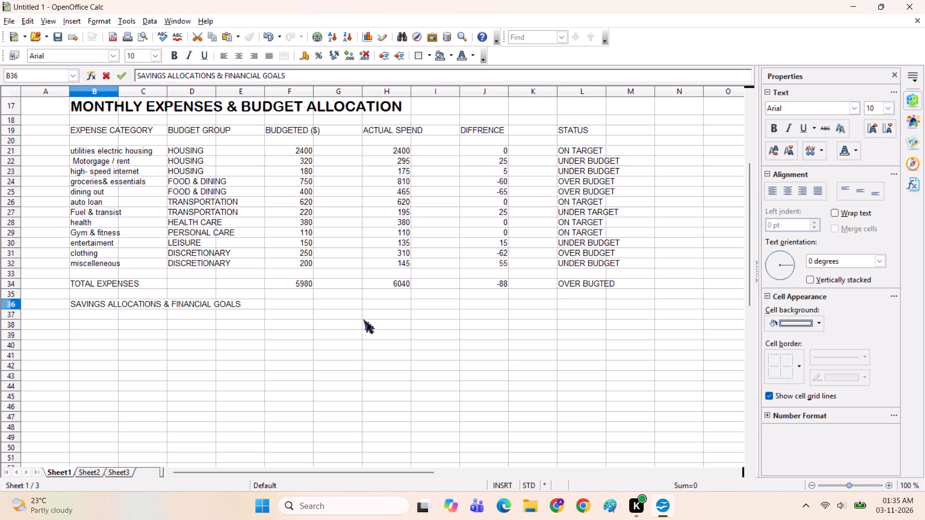
# Format the whole savings heading text in B36 as Arial Rounded MT Bold, size 18.
pyautogui.hotkey('ctrl', 'a')
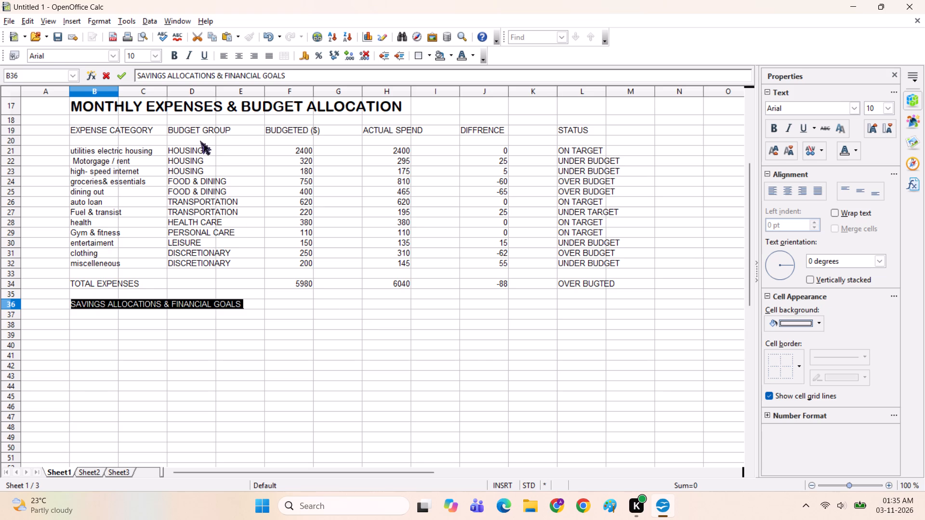
pyautogui.click(110, 52)
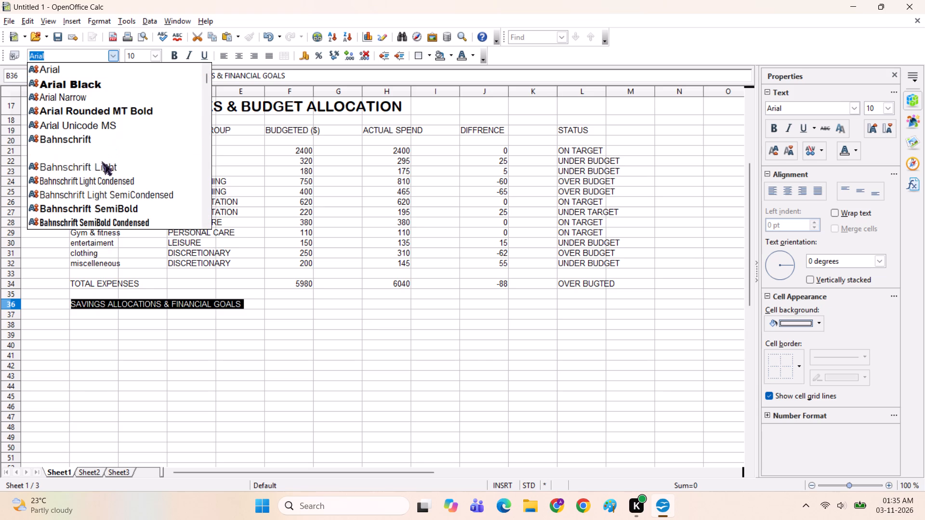
pyautogui.click(94, 113)
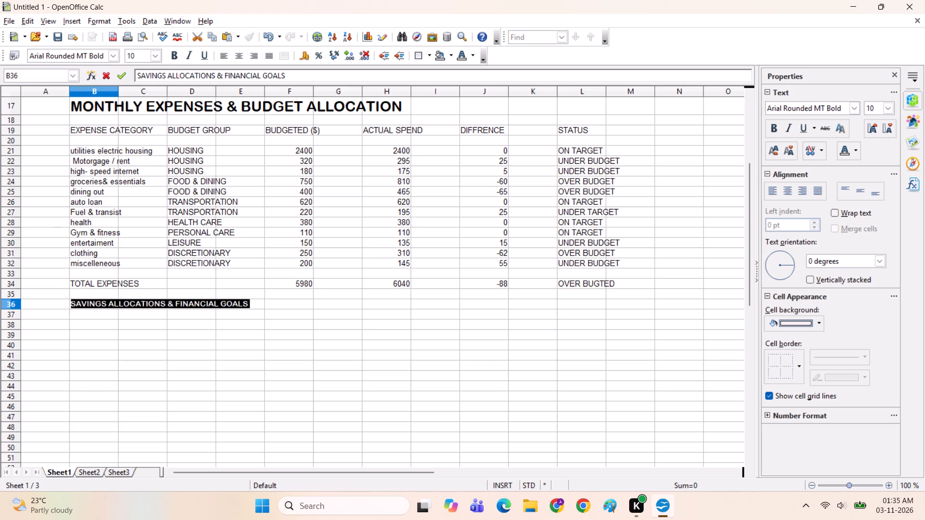
pyautogui.click(158, 56)
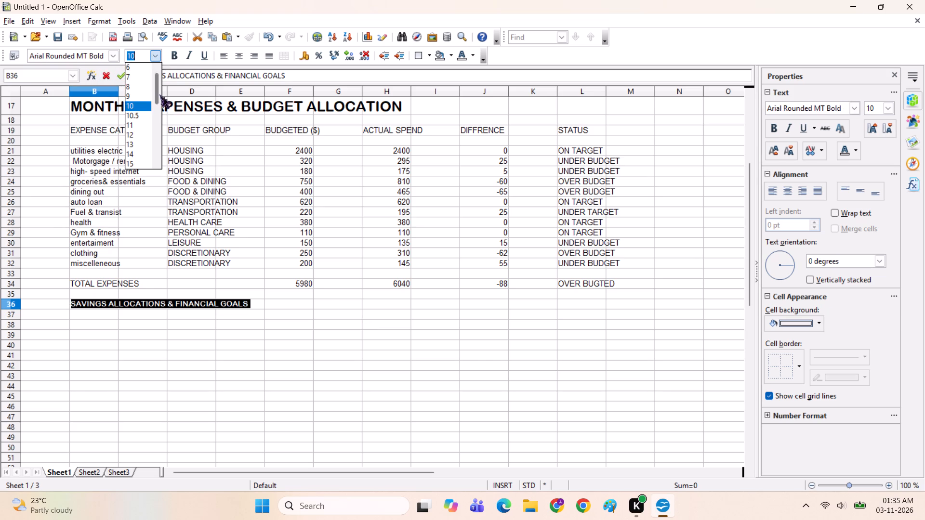
pyautogui.moveTo(160, 94); pyautogui.dragTo(162, 110)
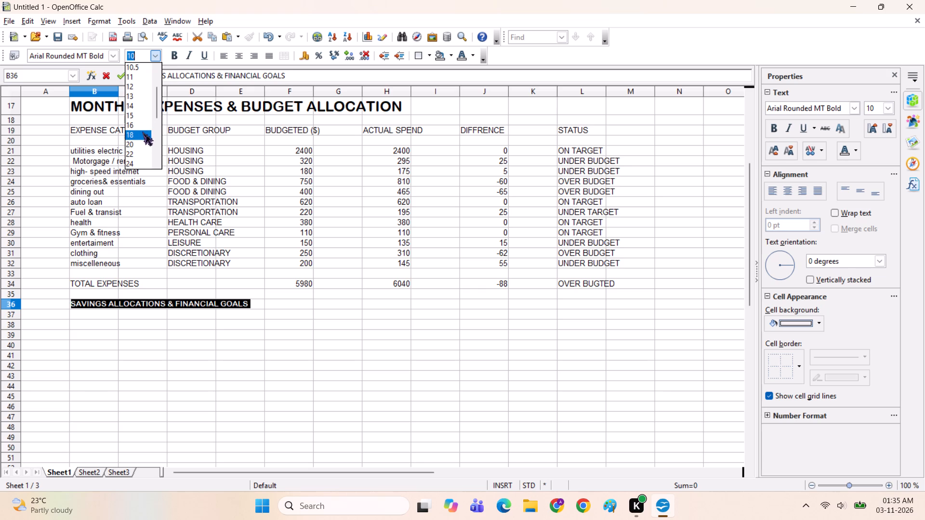
pyautogui.click(142, 132)
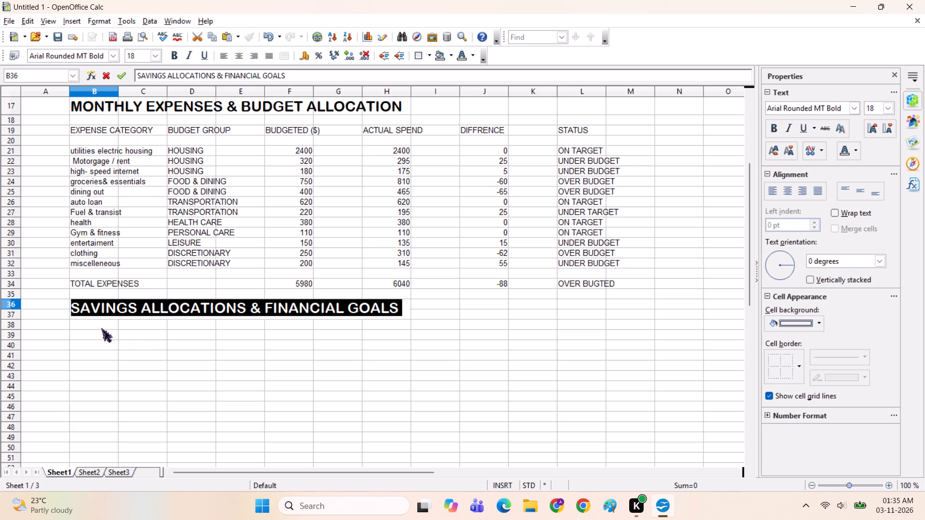
pyautogui.click(93, 333)
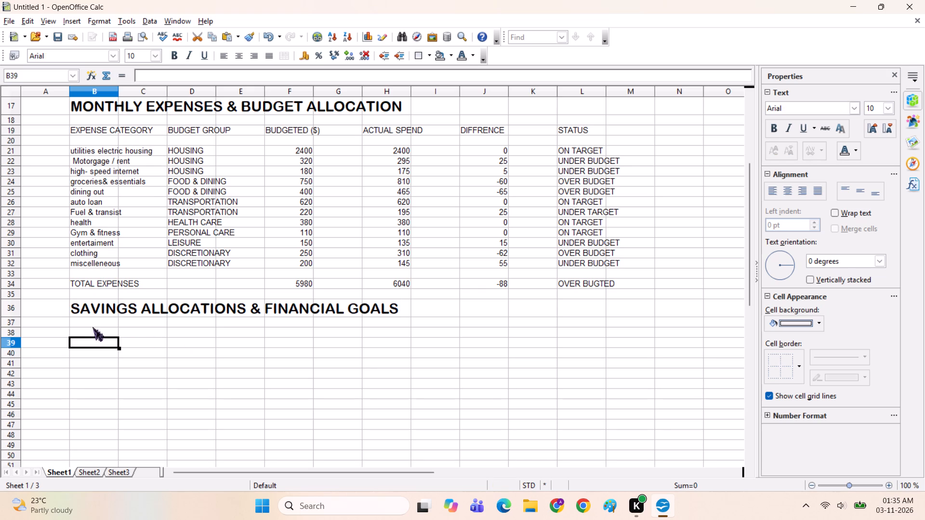
# Enter the column header FINANCIAL GOAL in cell B38, beneath the savings section heading.
pyautogui.click(93, 327)
pyautogui.click(93, 334)
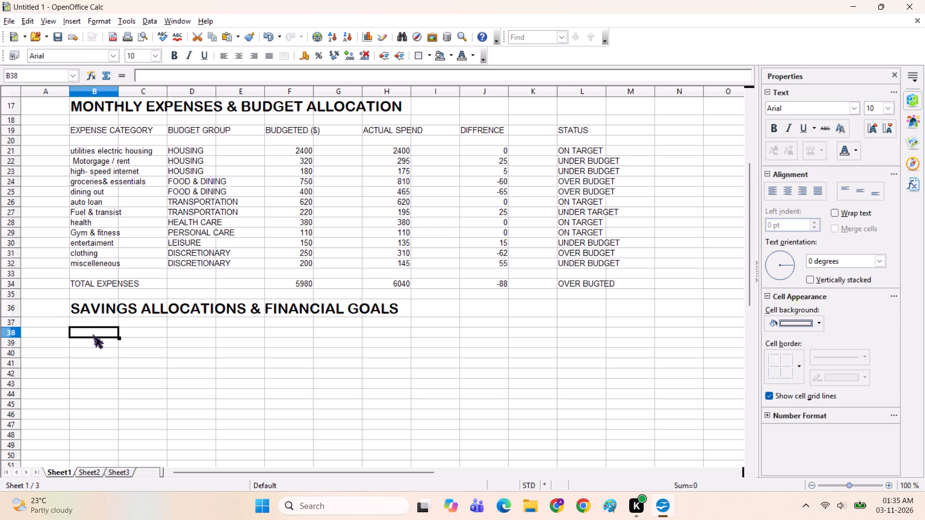
pyautogui.press('f')
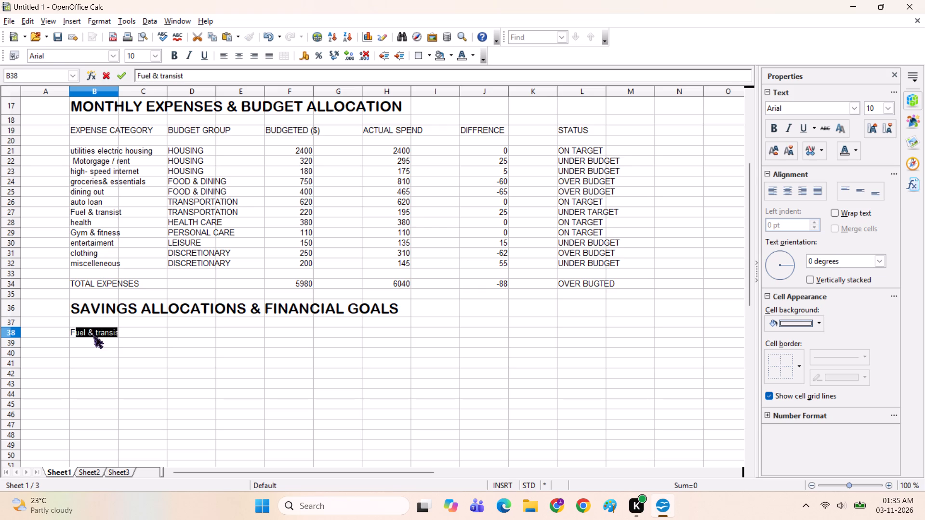
pyautogui.press('i')
pyautogui.write('NANCIAL')
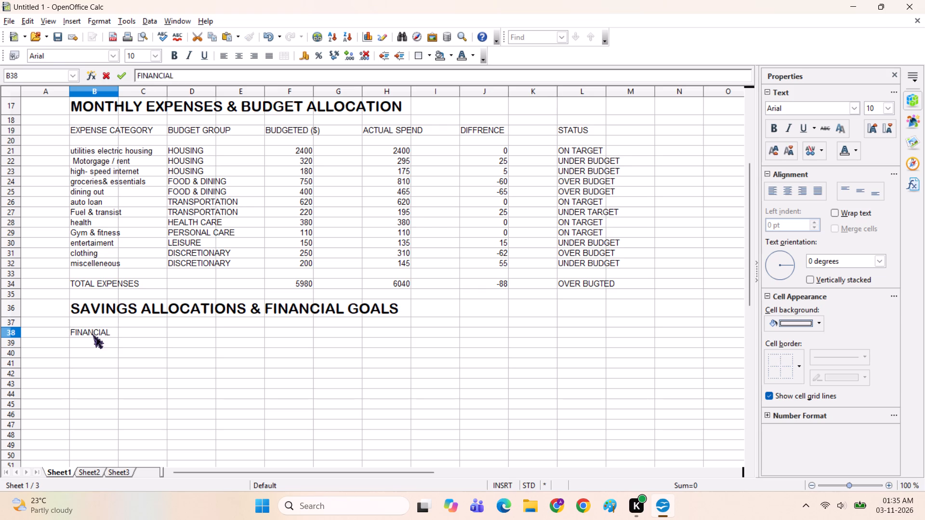
pyautogui.press('space')
pyautogui.write('GOAL')
pyautogui.press('space')
pyautogui.press('Right')
pyautogui.press('Right')
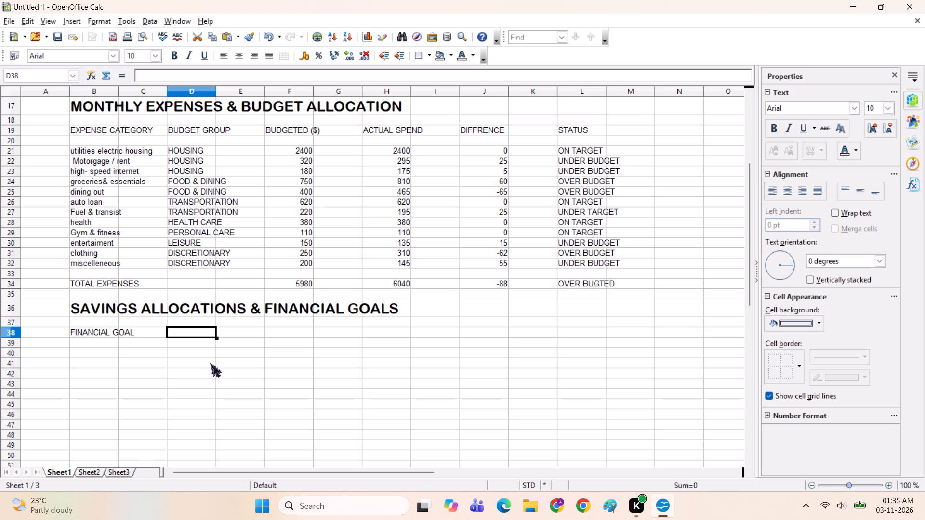
# Enter the column headers TARGET DATE in D38 and TARGET GOAL in F38.
pyautogui.write('TARGET DATE')
pyautogui.press('space')
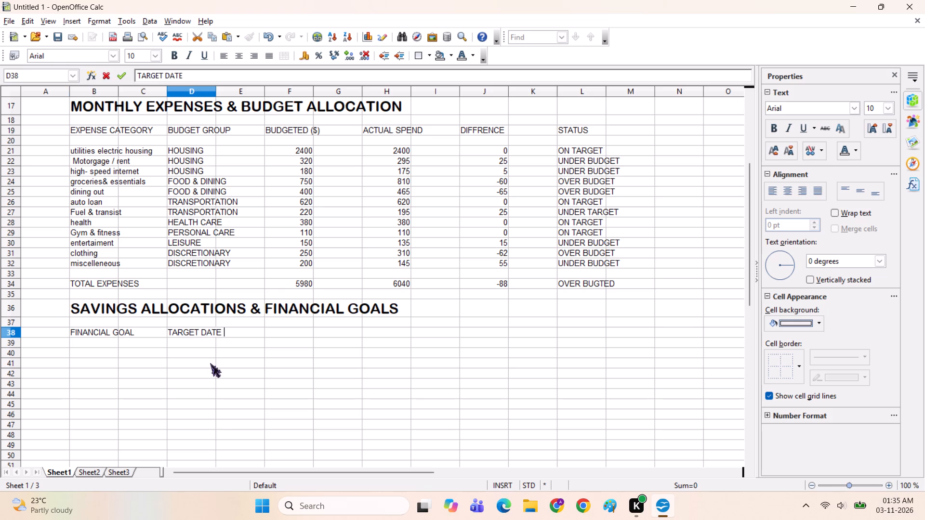
pyautogui.press('Right')
pyautogui.press('Right')
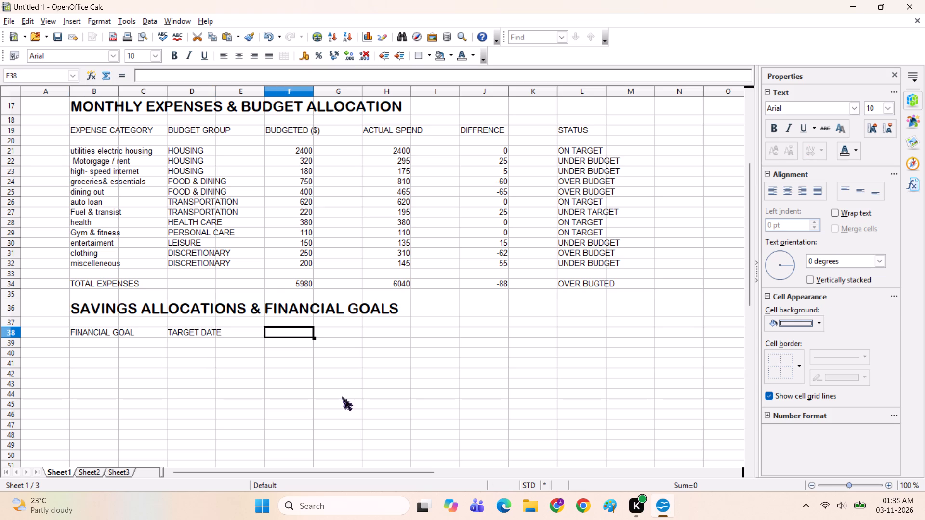
pyautogui.write('TARGET G')
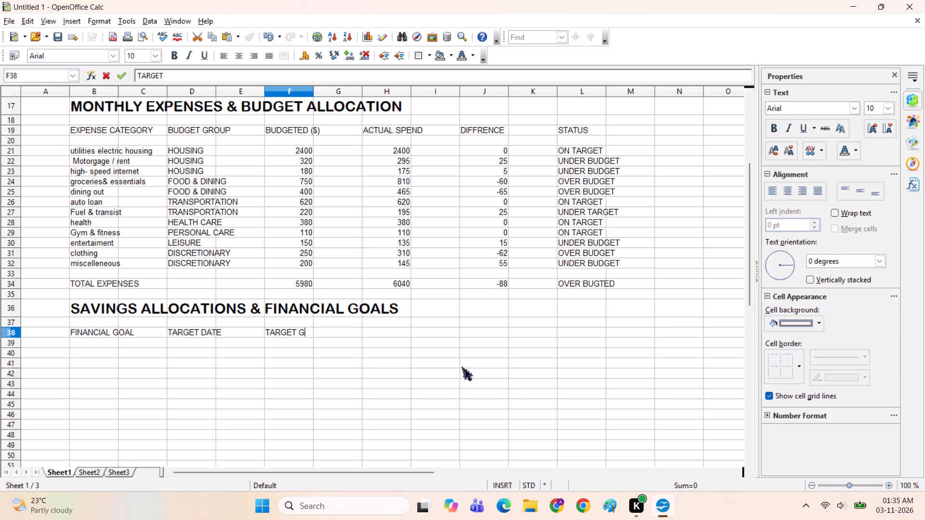
pyautogui.write('OAL')
pyautogui.press('space')
pyautogui.press('Right')
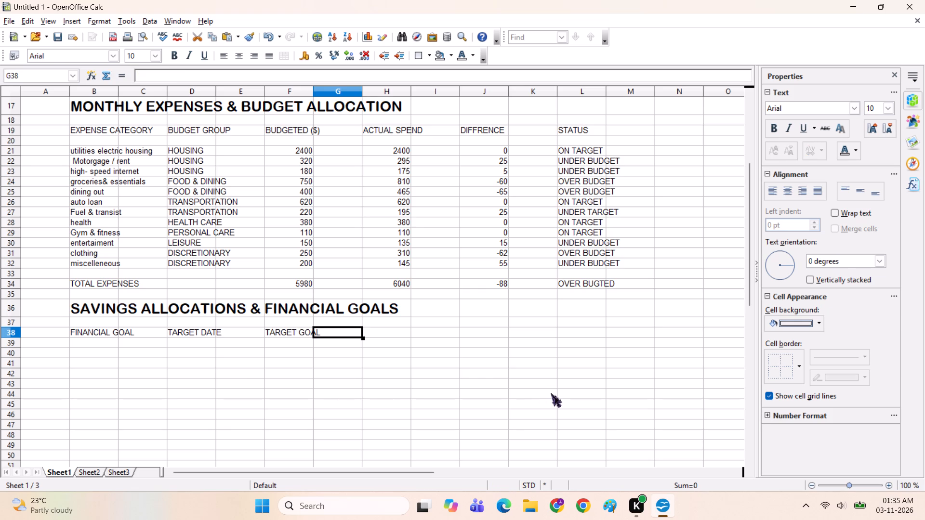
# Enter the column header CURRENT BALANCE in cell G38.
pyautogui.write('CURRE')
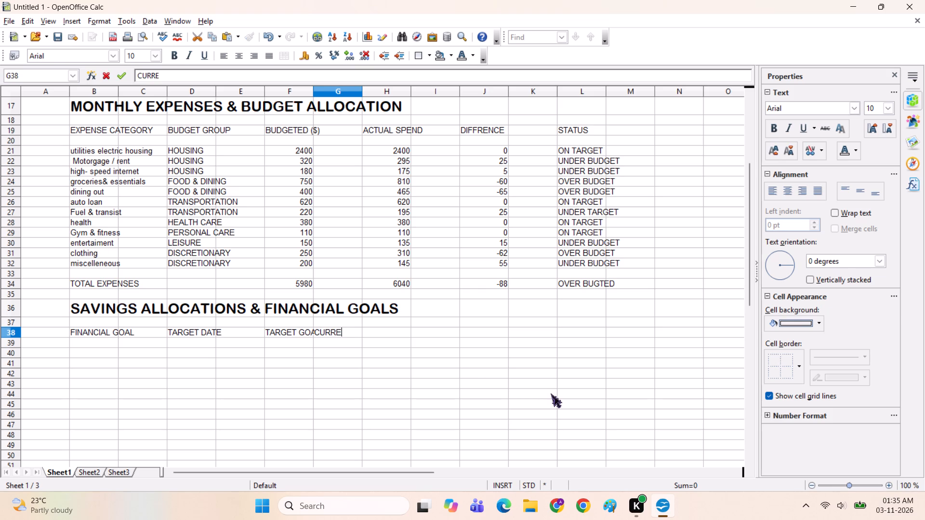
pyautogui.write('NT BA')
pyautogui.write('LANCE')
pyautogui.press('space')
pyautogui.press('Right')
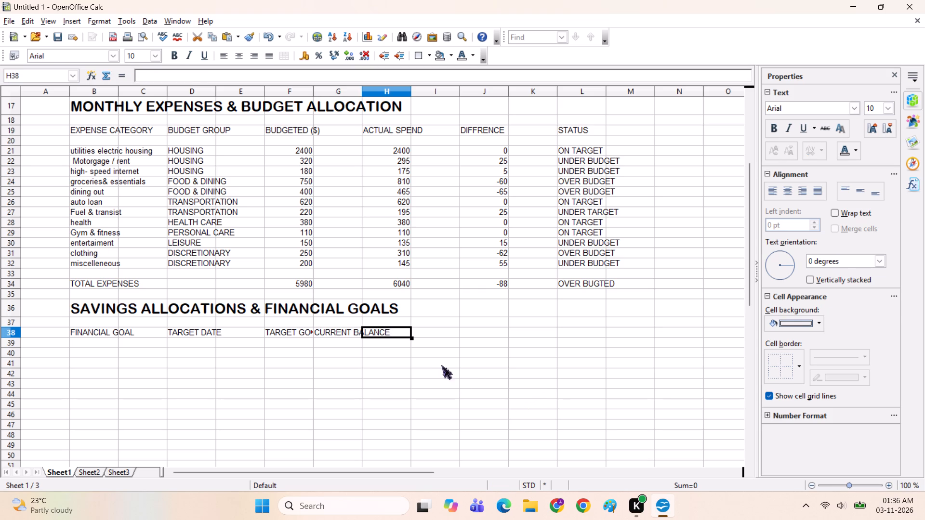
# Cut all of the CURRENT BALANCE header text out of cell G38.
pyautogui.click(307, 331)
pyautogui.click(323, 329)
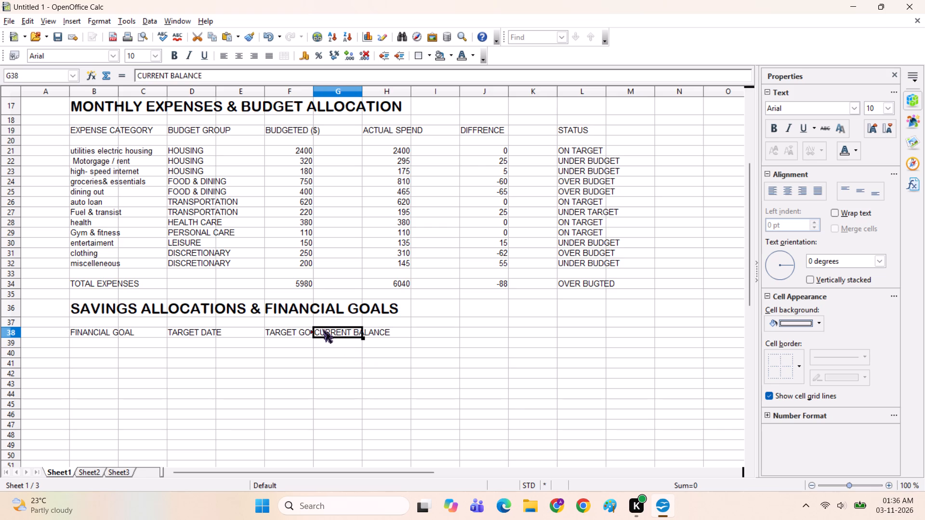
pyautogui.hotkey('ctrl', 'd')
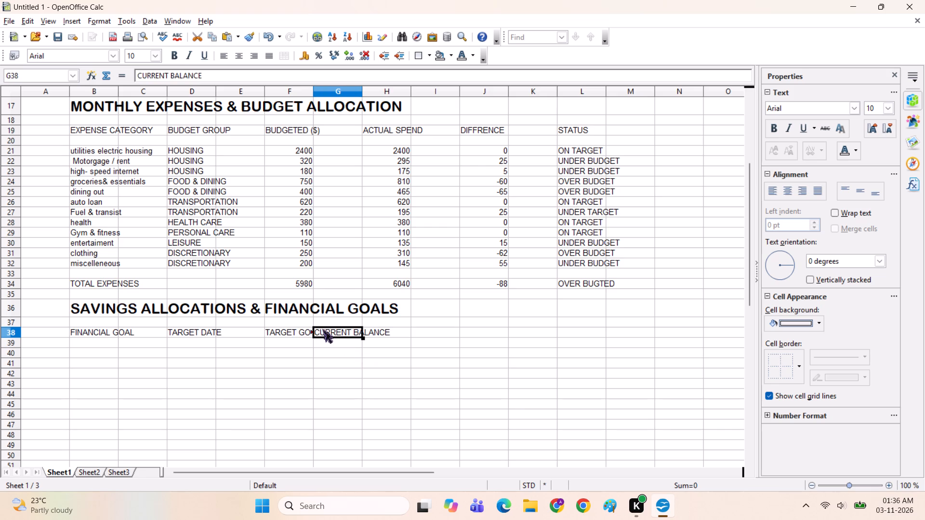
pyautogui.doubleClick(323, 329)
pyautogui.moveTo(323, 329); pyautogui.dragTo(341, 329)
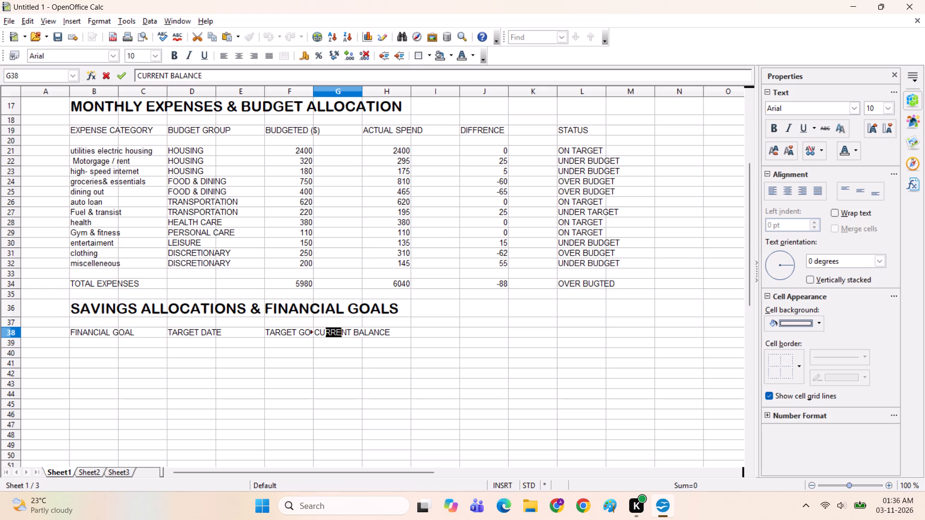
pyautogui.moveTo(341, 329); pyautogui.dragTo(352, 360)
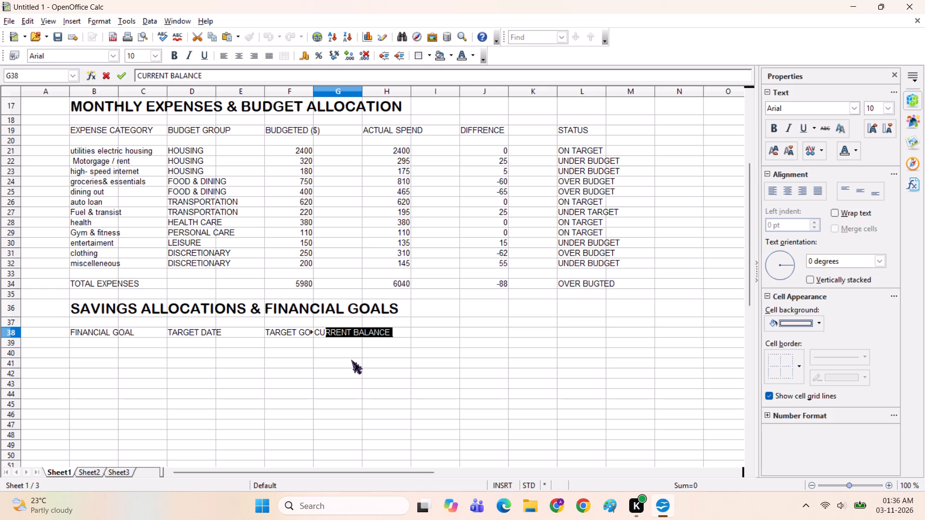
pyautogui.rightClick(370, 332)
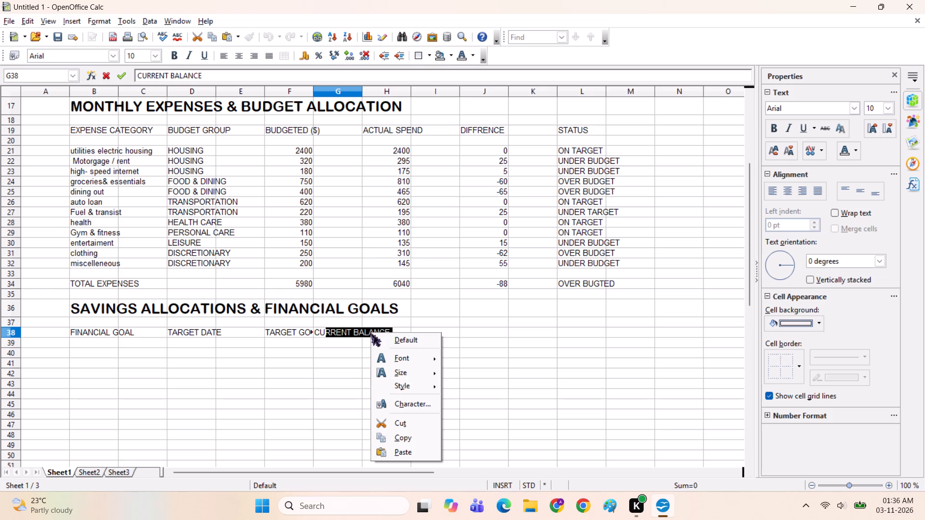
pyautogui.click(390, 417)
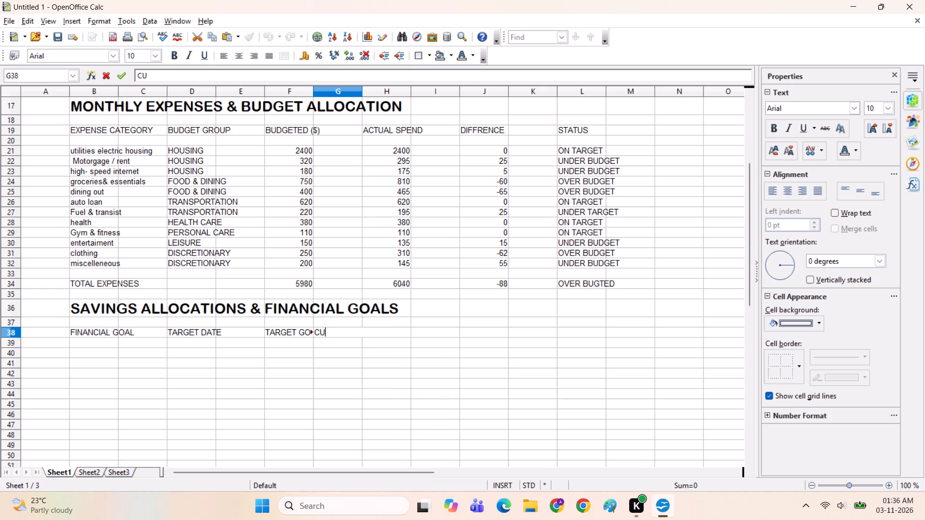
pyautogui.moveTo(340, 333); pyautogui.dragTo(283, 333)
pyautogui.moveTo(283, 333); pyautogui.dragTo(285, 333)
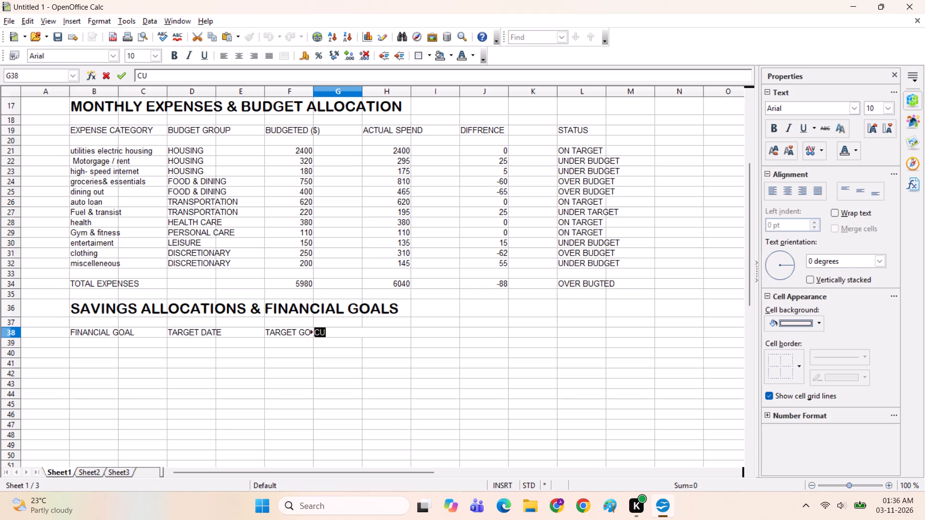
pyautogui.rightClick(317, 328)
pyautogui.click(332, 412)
# Enter the column header CURRENT BALANCE in cell H38 of the savings section.
pyautogui.click(312, 331)
pyautogui.click(371, 335)
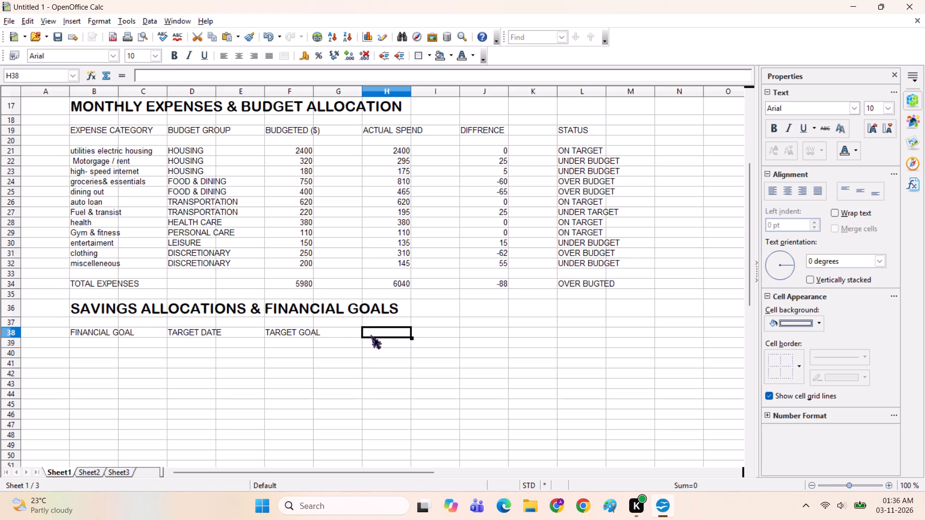
pyautogui.write('CURRE')
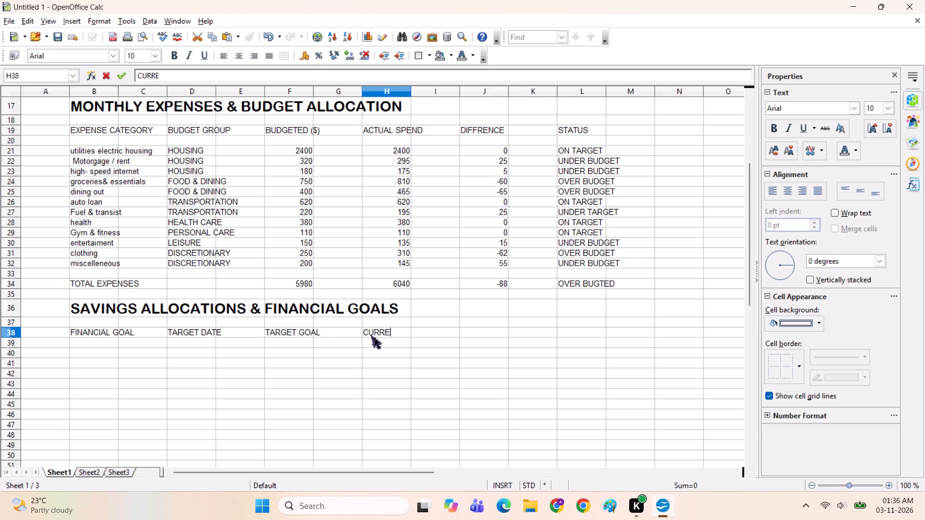
pyautogui.write('NT B')
pyautogui.press('a')
pyautogui.write('LANCE')
pyautogui.press('space')
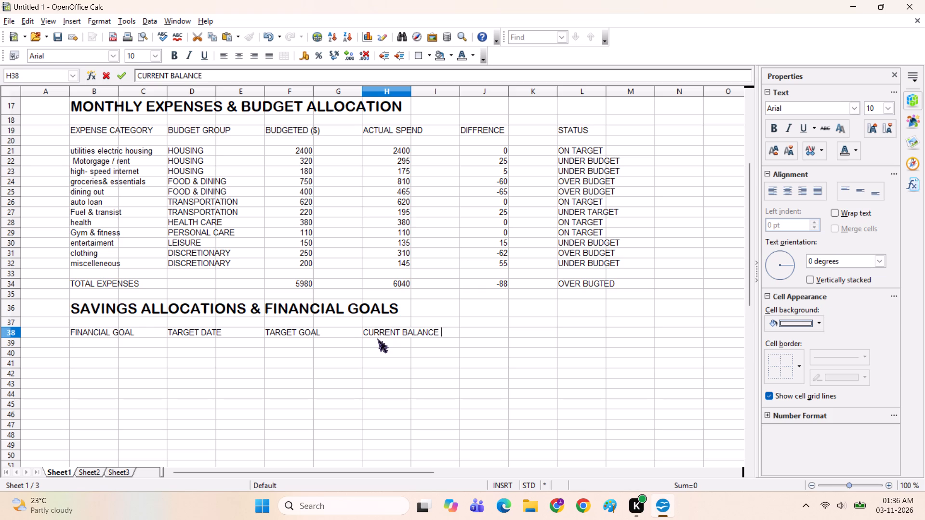
pyautogui.press('Right')
# Enter the column header MONTHLY CONTRIBUTE in cell J38.
pyautogui.press('Right')
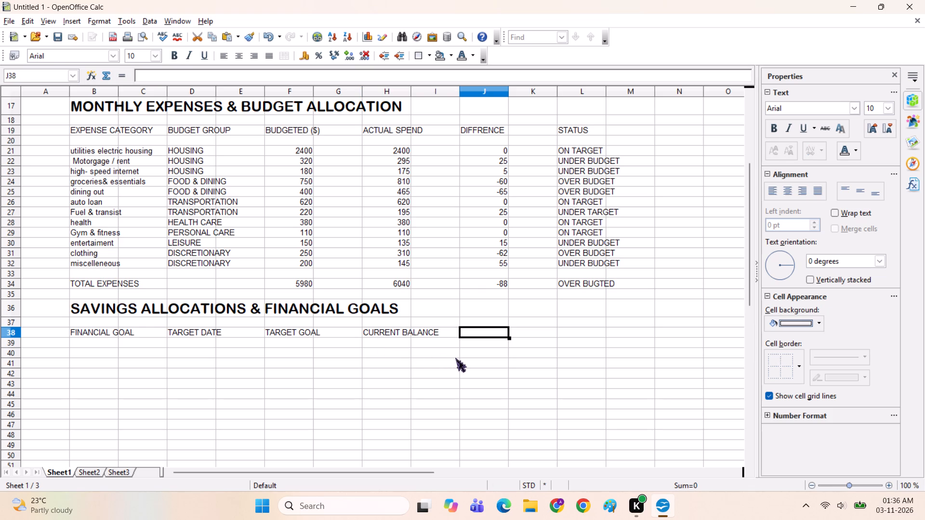
pyautogui.write('MONTH')
pyautogui.write('LY CONTRIBUTE')
pyautogui.press('space')
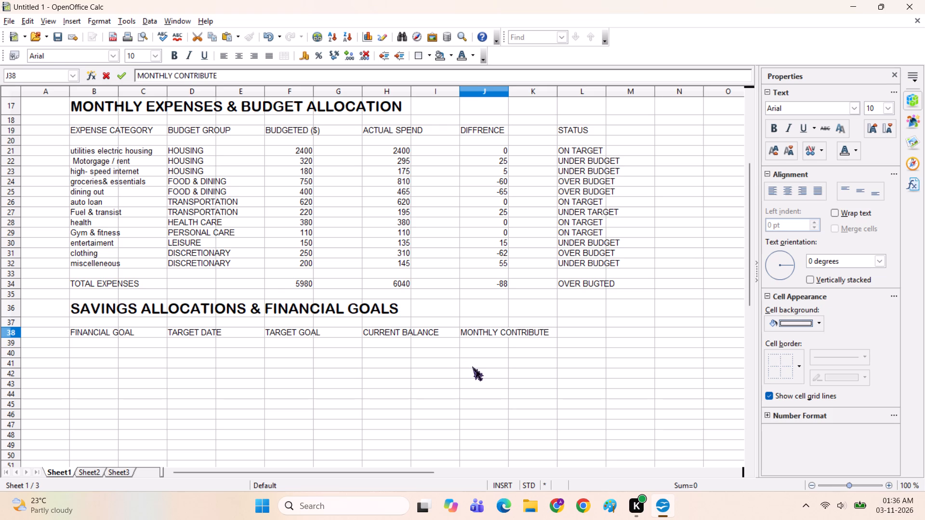
pyautogui.press('Left')
pyautogui.press('Left')
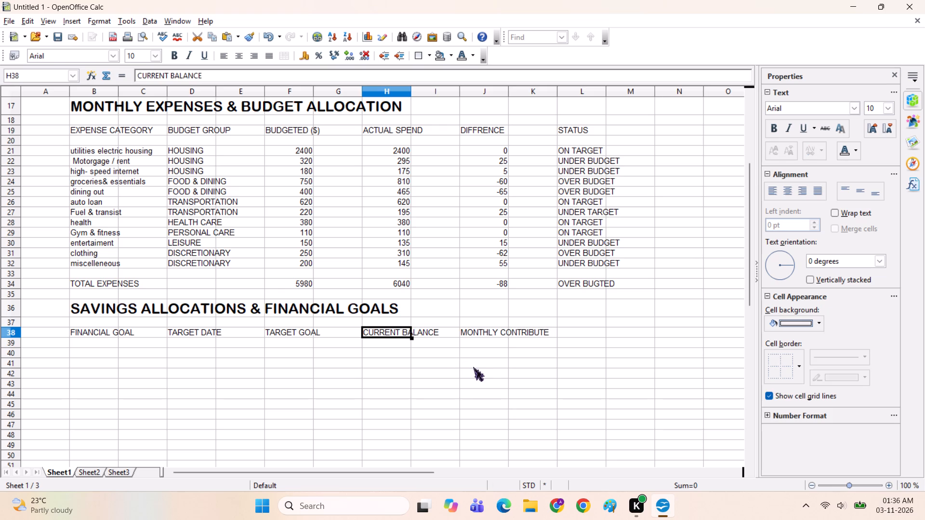
# Enter the column header PROGRESS in cell M38, completing the savings section's header row.
pyautogui.press('Right')
pyautogui.press('Right')
pyautogui.press('Right')
pyautogui.press('Right')
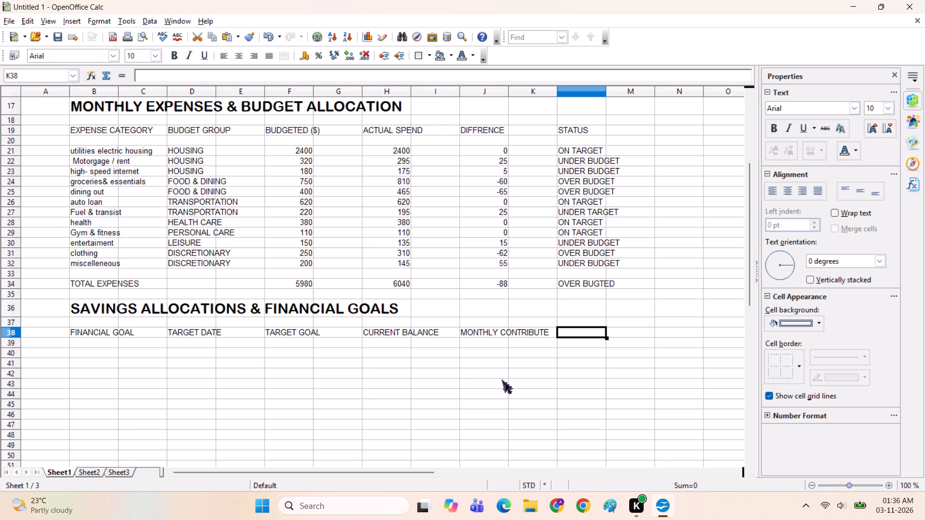
pyautogui.press('Right')
pyautogui.write('PROG')
pyautogui.write('RESS')
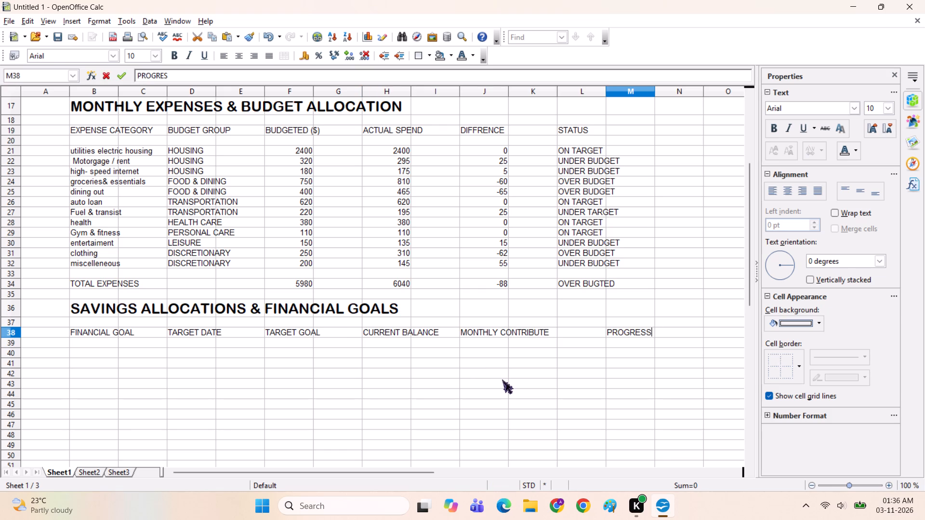
pyautogui.press('space')
pyautogui.press('Left')
# Enter Emergency Funding as the first financial goal in cell B40, leaving row 39 blank below the headers.
pyautogui.press('Left')
pyautogui.press('Left')
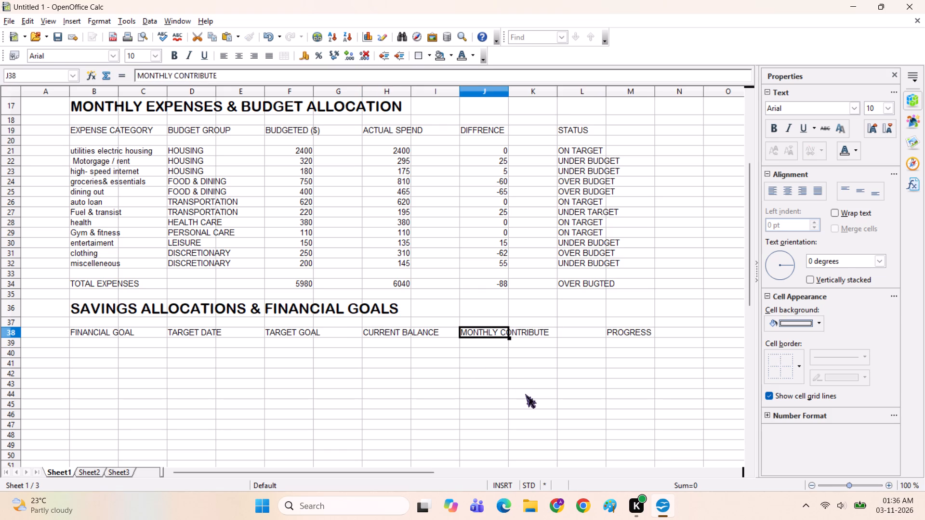
pyautogui.press('Left')
pyautogui.press('Left')
pyautogui.press('Left')
pyautogui.press('Left')
pyautogui.press('Left')
pyautogui.press('Left')
pyautogui.press('Left')
pyautogui.press('Left')
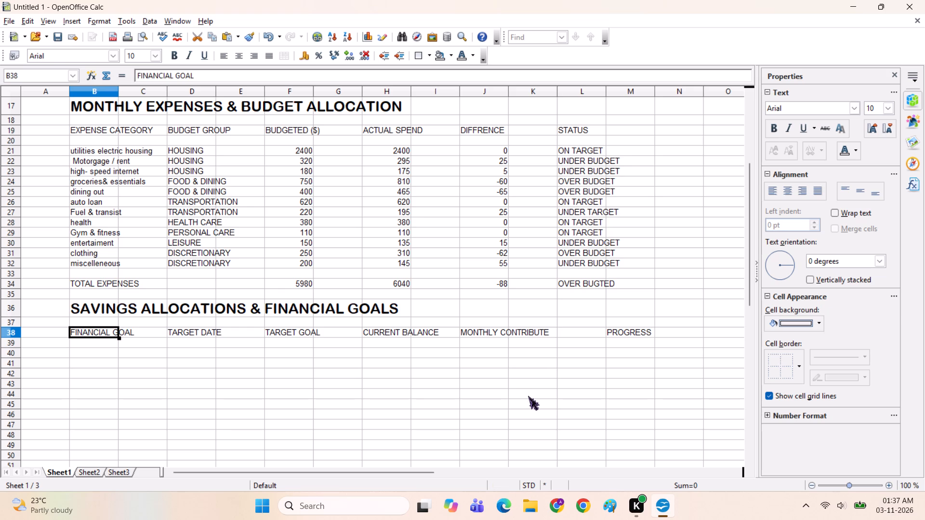
pyautogui.press('Down')
pyautogui.press('Down')
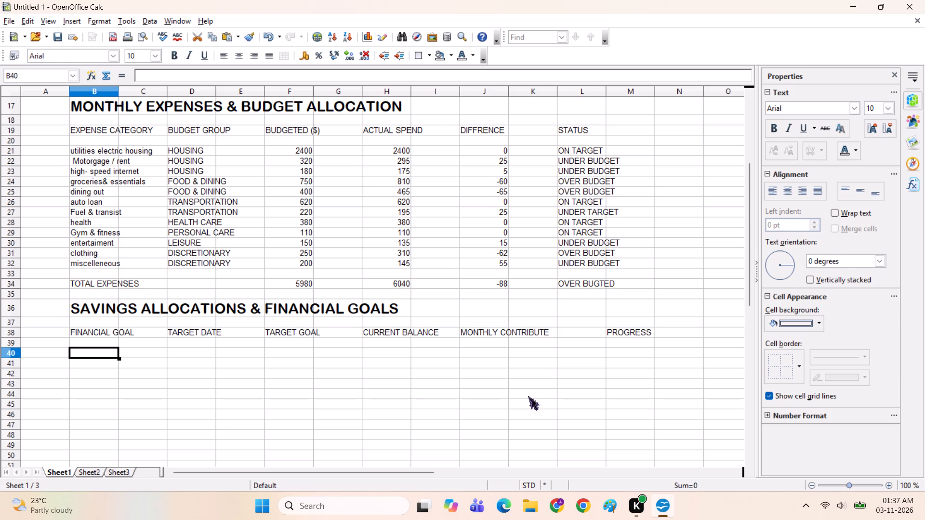
pyautogui.press('e')
pyautogui.write('mergen')
pyautogui.write('cy')
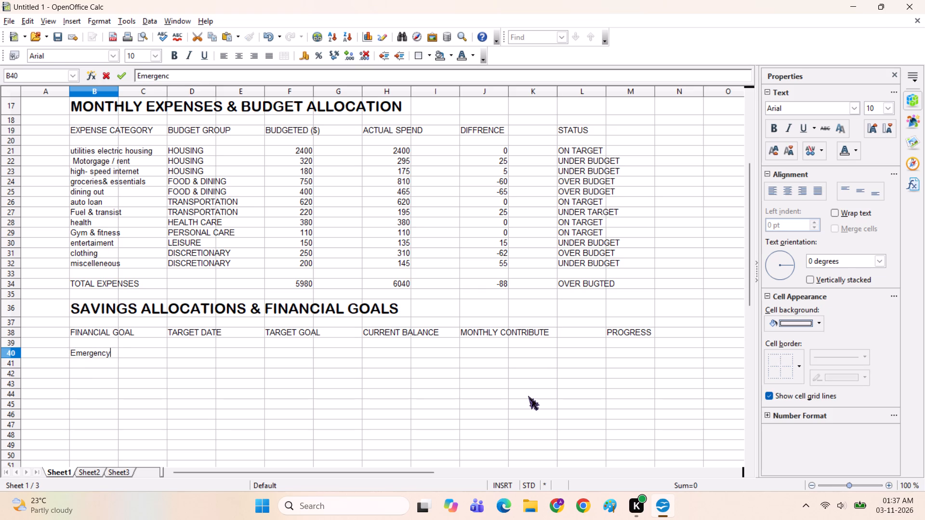
pyautogui.press('space')
pyautogui.press('f')
pyautogui.press('BackSpace')
pyautogui.press('f')
pyautogui.write('unding')
pyautogui.press('space')
pyautogui.press('Down')
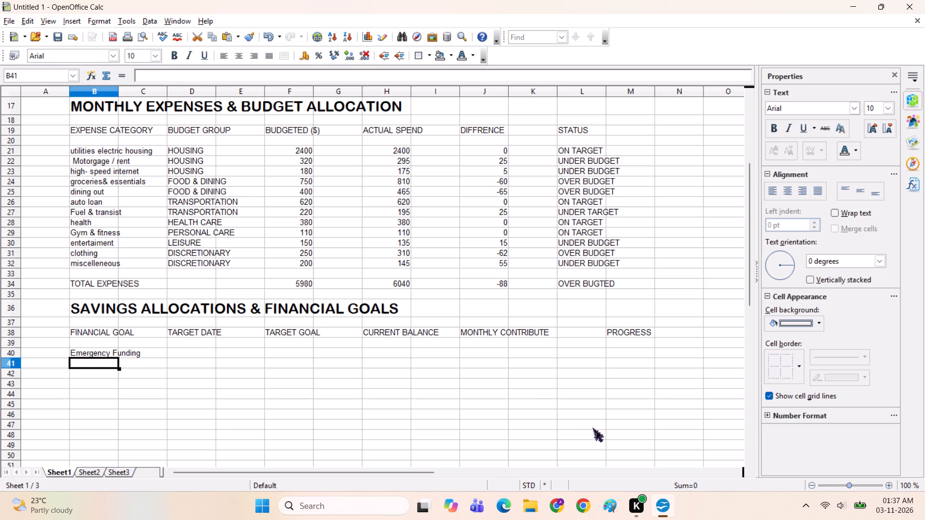
# Enter the financial goal Roth IRA Max Company in cell B41.
pyautogui.press('r')
pyautogui.write('ots')
pyautogui.press('BackSpace')
pyautogui.write('h')
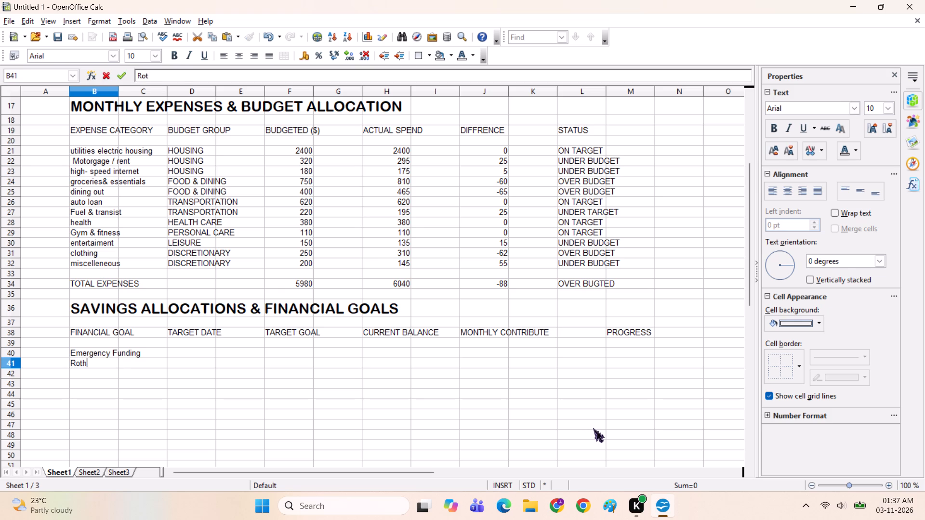
pyautogui.press('space')
pyautogui.write('IRA')
pyautogui.press('space')
pyautogui.write('ax')
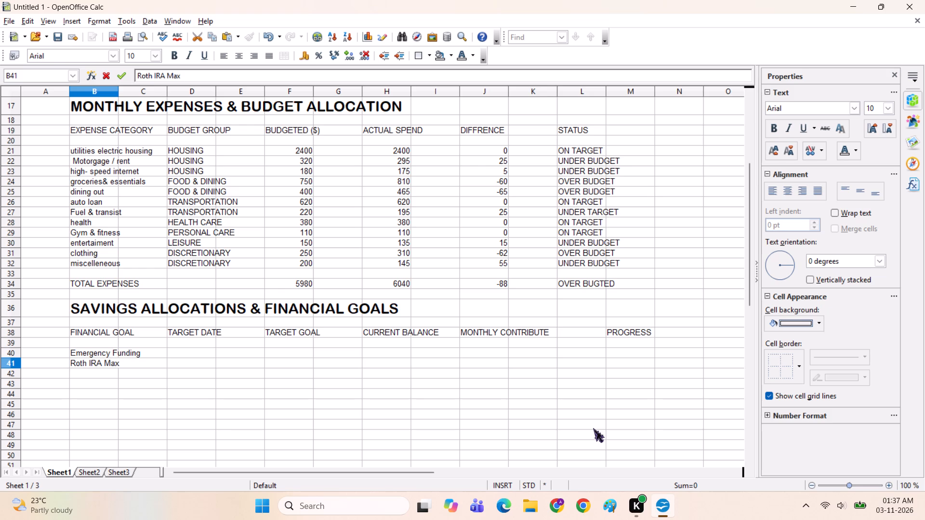
pyautogui.press('space')
pyautogui.press('c')
pyautogui.press('Down')
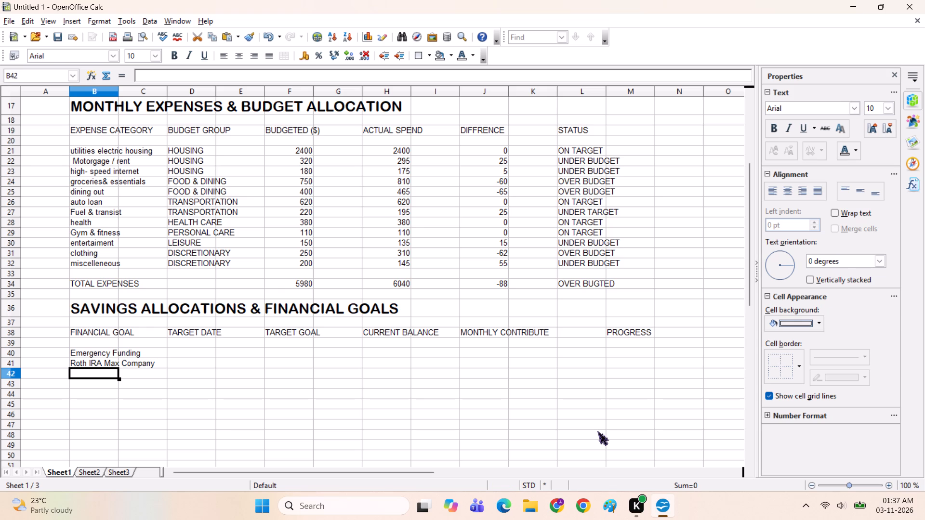
# Enter the financial goal Index Fund / Bromain in cell B42, with a capital B in Bromain.
pyautogui.write('ndex')
pyautogui.press('space')
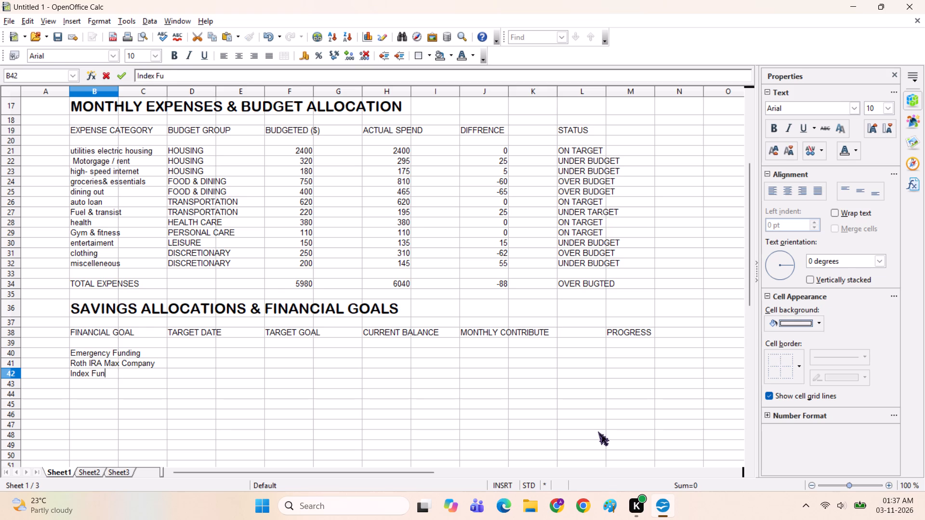
pyautogui.press('/')
pyautogui.press('space')
pyautogui.write('bromain')
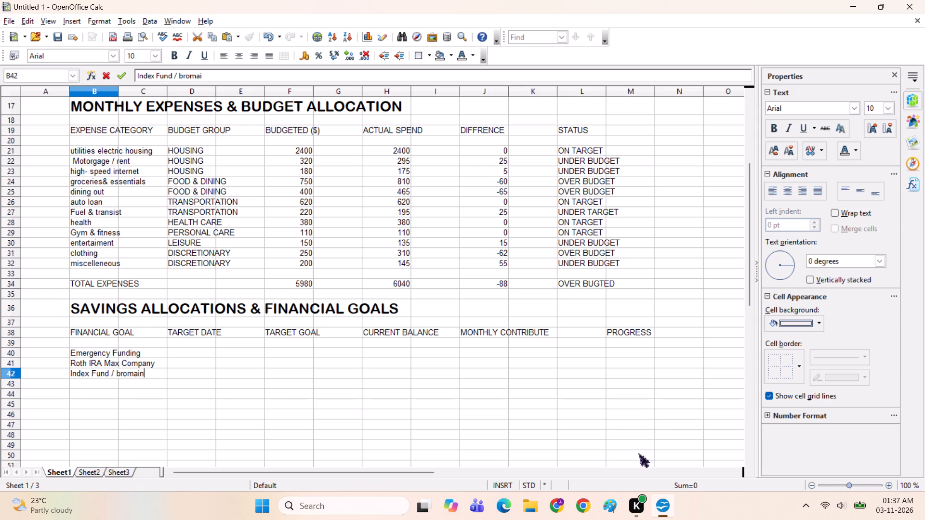
pyautogui.press('space')
pyautogui.press('BackSpace')
pyautogui.press('BackSpace')
pyautogui.press('BackSpace')
pyautogui.press('BackSpace')
pyautogui.press('BackSpace')
pyautogui.press('BackSpace')
pyautogui.press('BackSpace')
pyautogui.press('BackSpace')
pyautogui.write('romain')
pyautogui.press('Down')
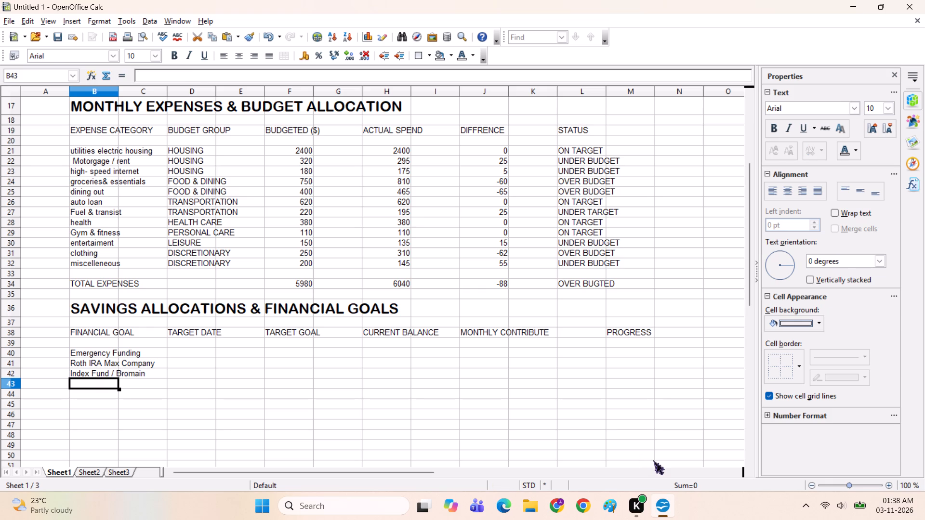
# Enter the financial goal Vacation & Travel in cell B43.
pyautogui.write('acation')
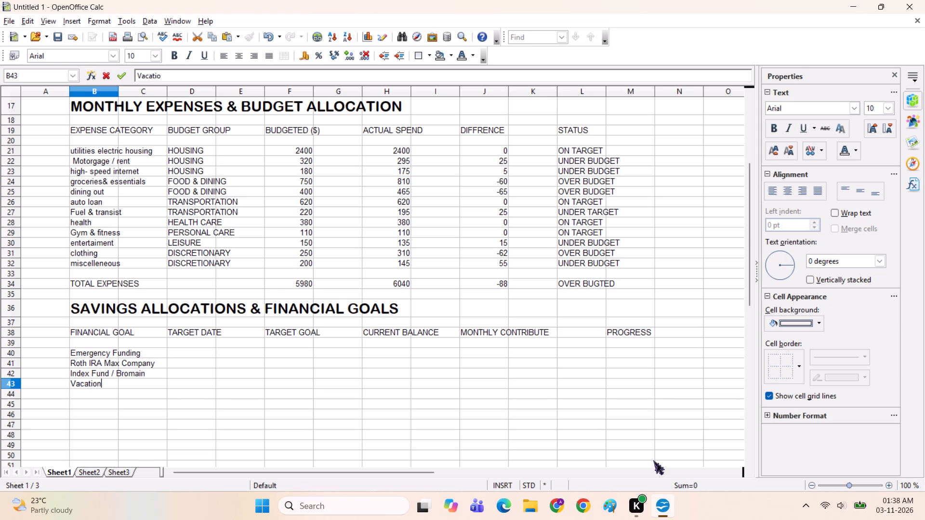
pyautogui.press('space')
pyautogui.write('&')
pyautogui.press('space')
pyautogui.write('ravel')
pyautogui.press('Down')
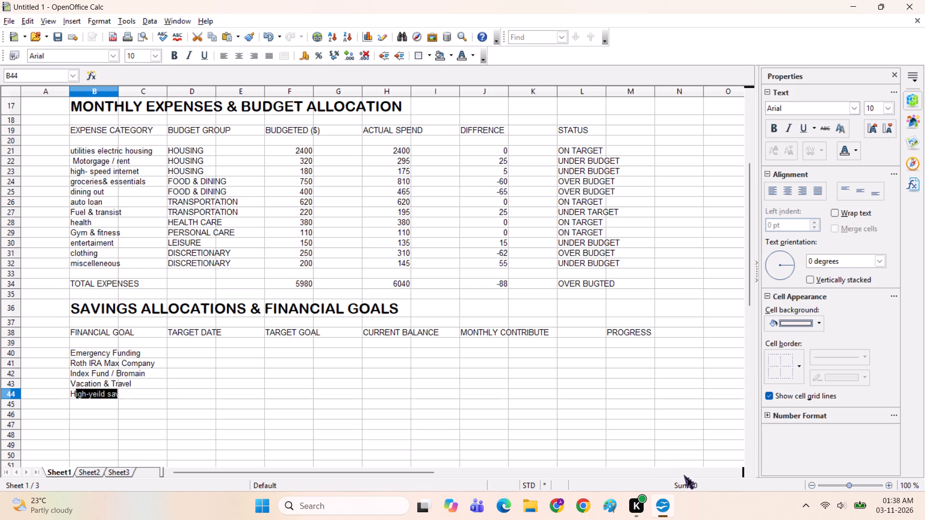
# Enter the financial goal Home Maintenance in cell B44, replacing the suggested autocomplete text.
pyautogui.write('ome ma')
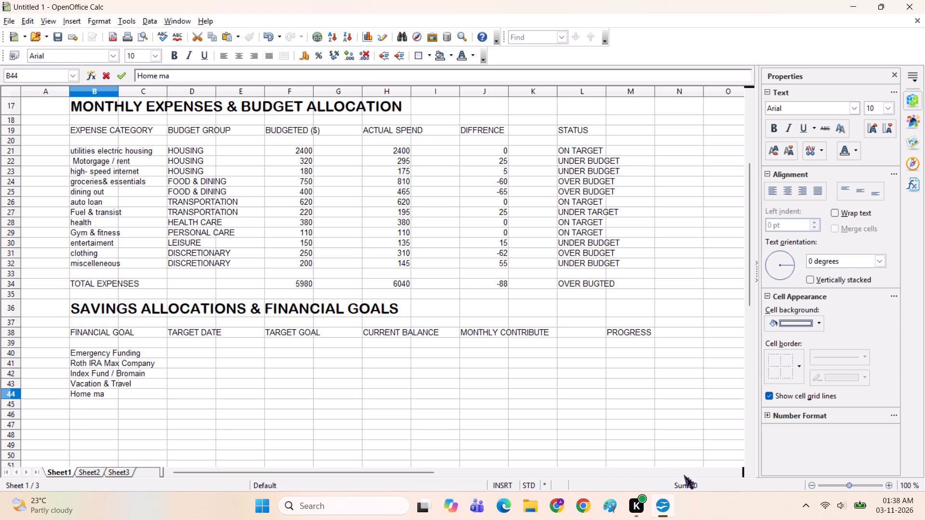
pyautogui.press('BackSpace')
pyautogui.write('ai')
pyautogui.press('n')
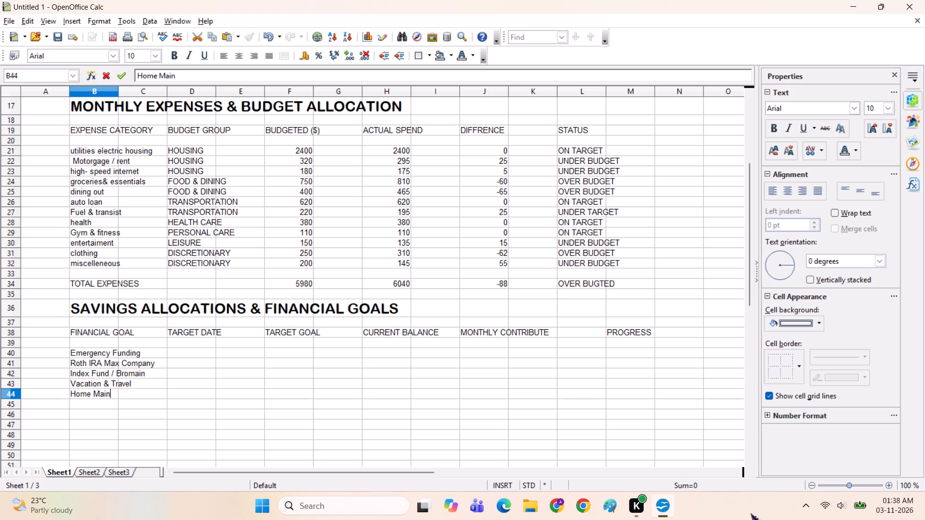
pyautogui.press('t')
pyautogui.write('enance')
pyautogui.press('space')
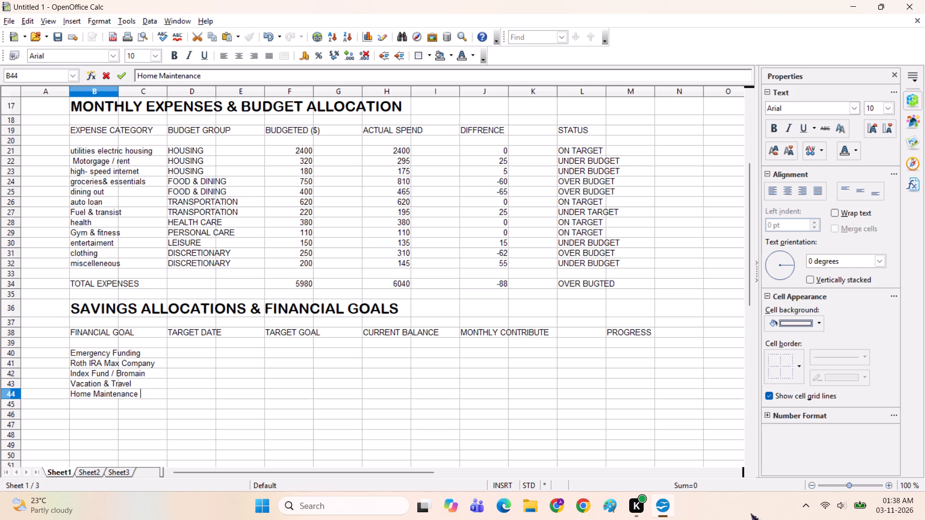
pyautogui.press('Down')
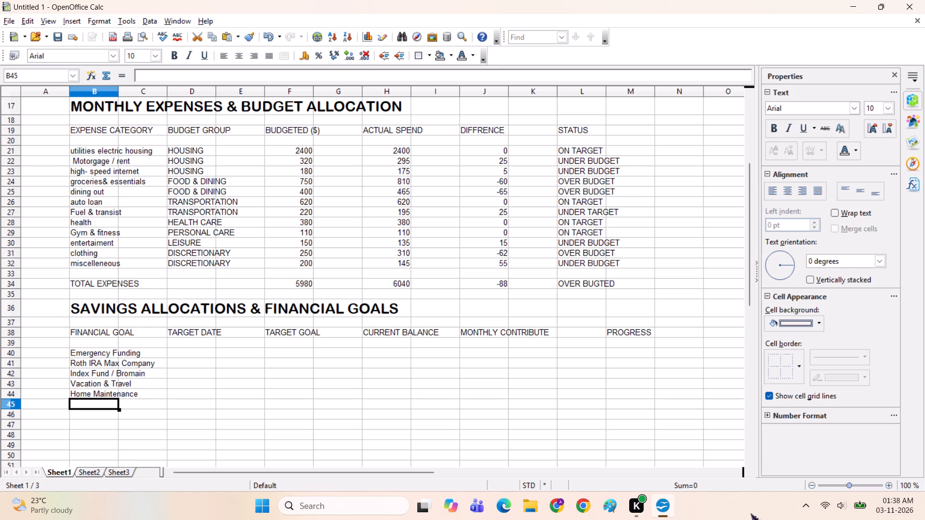
# Enter the financial goal Auto Replacment in cell B45, spelled exactly that way.
pyautogui.press('a')
pyautogui.write('uto')
pyautogui.press('space')
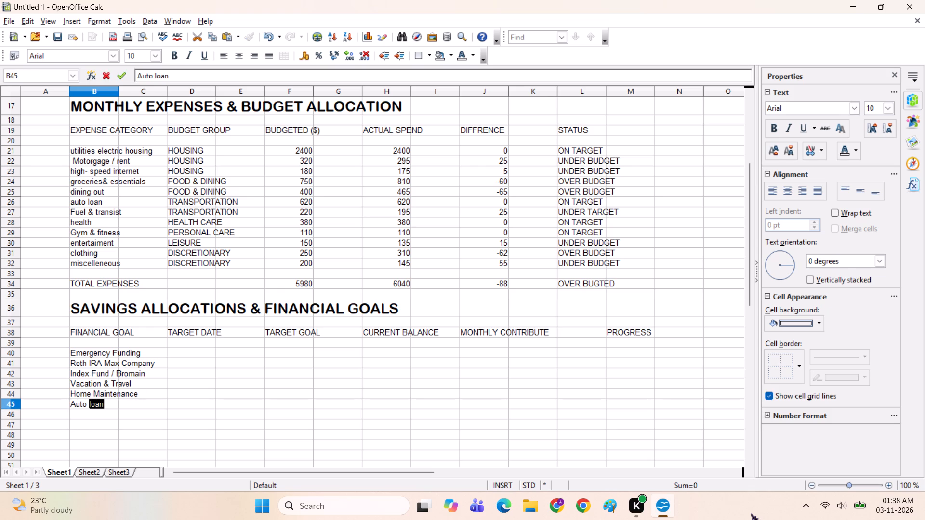
pyautogui.write('eplacment')
pyautogui.press('space')
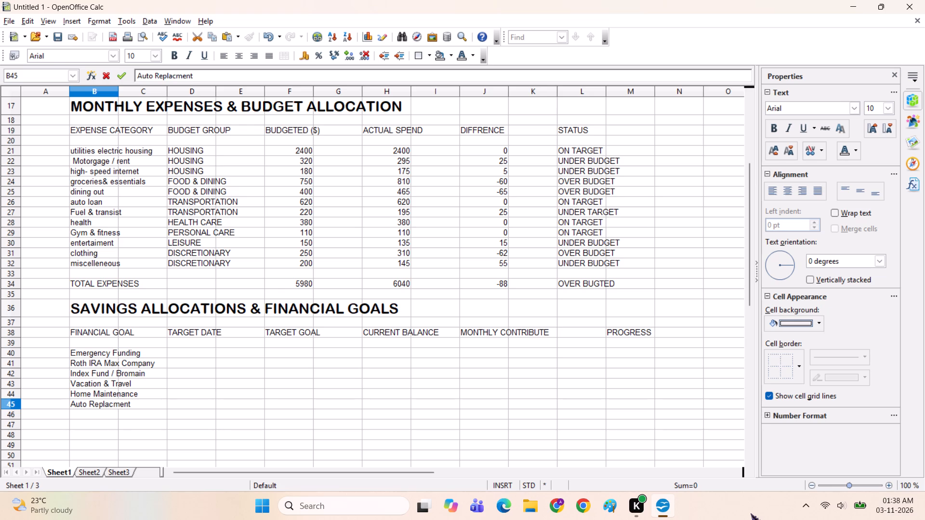
pyautogui.press('Down')
# Enter the total row label TOTAL SAVINGS & INVESTMENTS in cell B47, leaving row 46 blank.
pyautogui.press('Down')
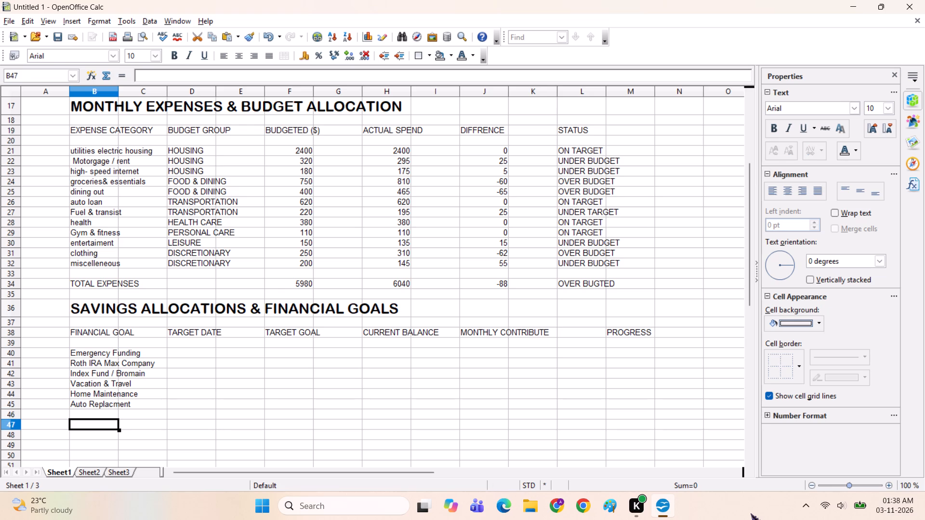
pyautogui.press('t')
pyautogui.write('OTAL SAVINGS AN')
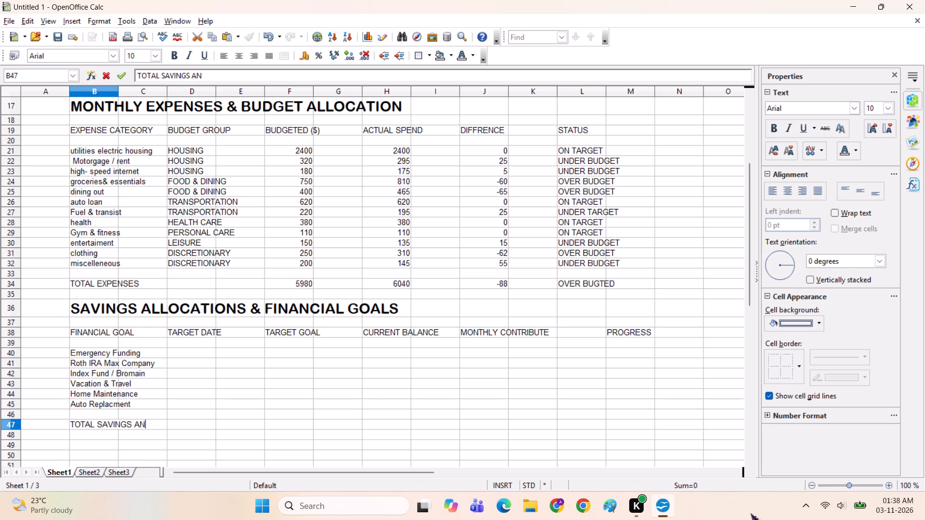
pyautogui.press('BackSpace')
pyautogui.press('BackSpace')
pyautogui.write('& INVESTMEN')
pyautogui.write('TS')
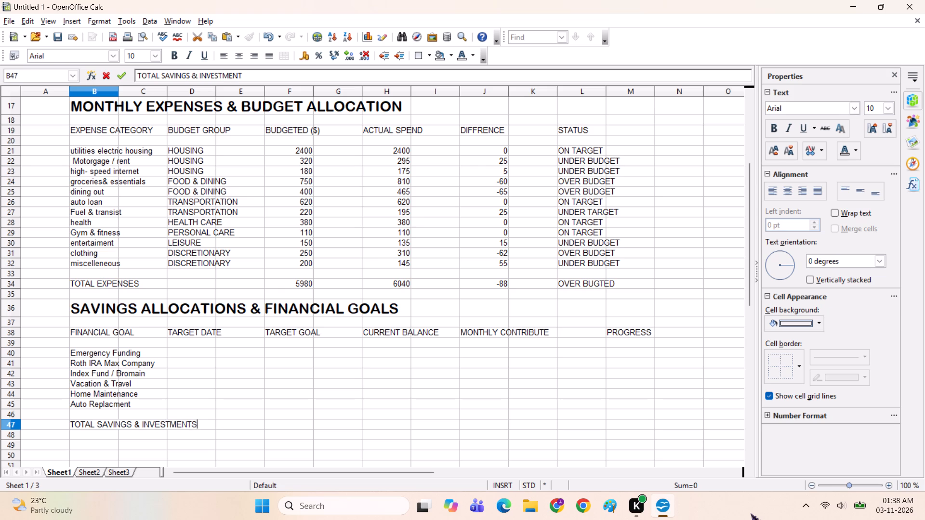
pyautogui.press('space')
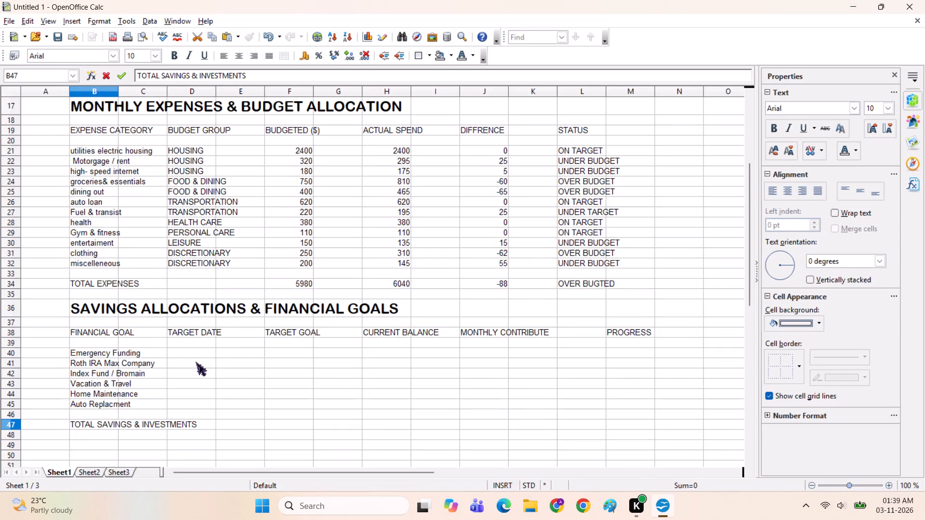
# Fill the target dates in D40 to D42 with DEC 2025, APR2025 and ONGOING.
pyautogui.click(191, 351)
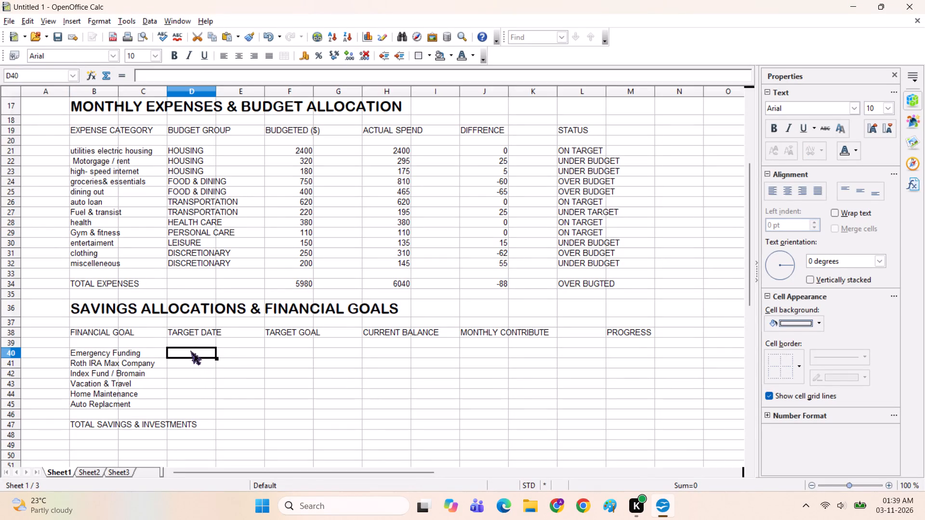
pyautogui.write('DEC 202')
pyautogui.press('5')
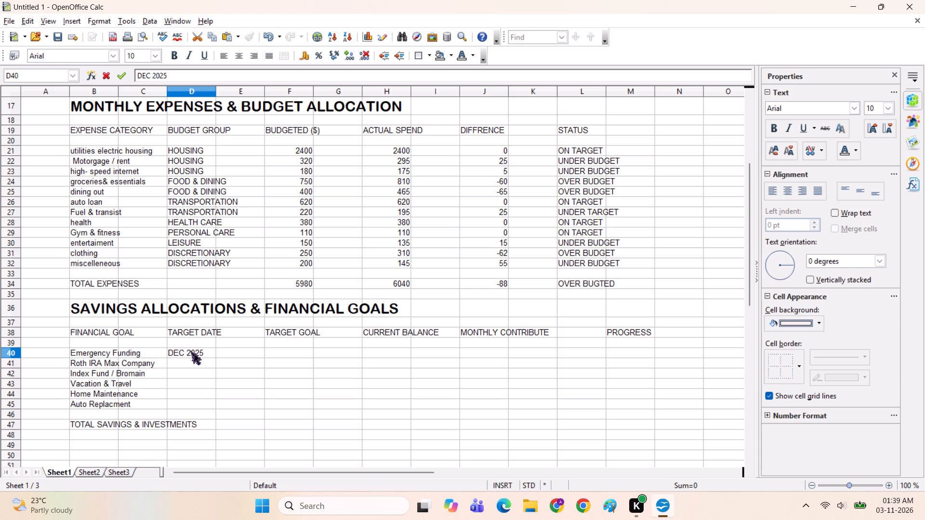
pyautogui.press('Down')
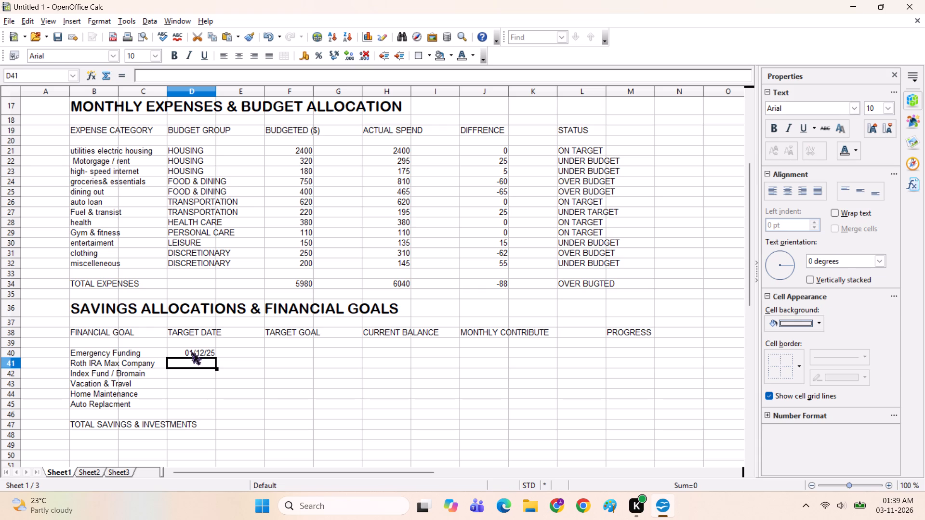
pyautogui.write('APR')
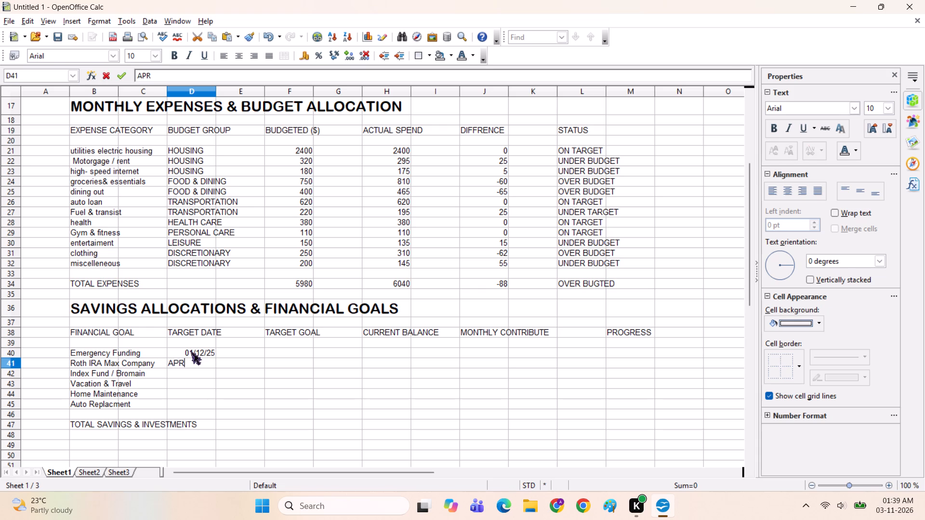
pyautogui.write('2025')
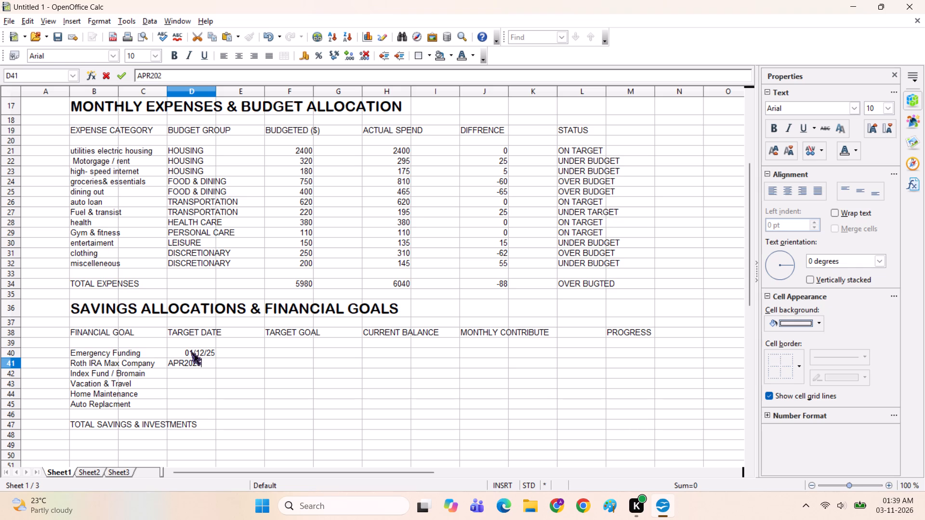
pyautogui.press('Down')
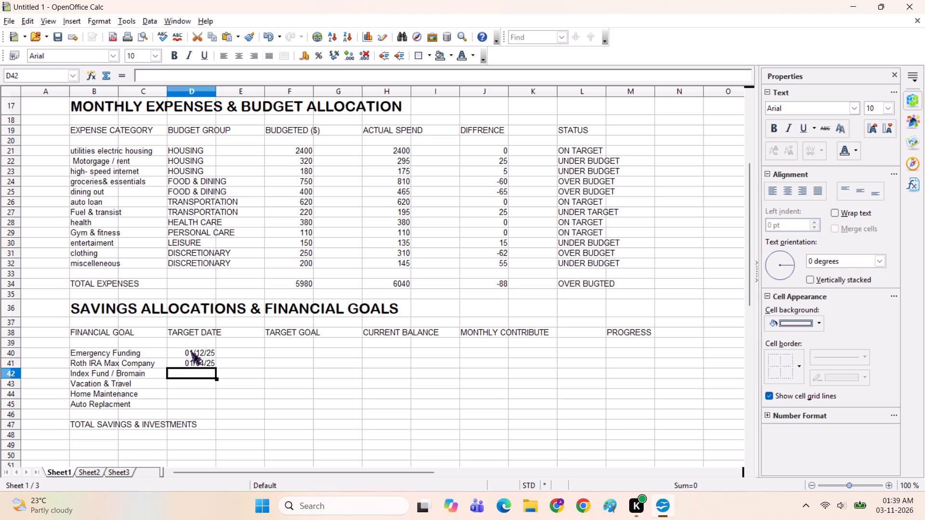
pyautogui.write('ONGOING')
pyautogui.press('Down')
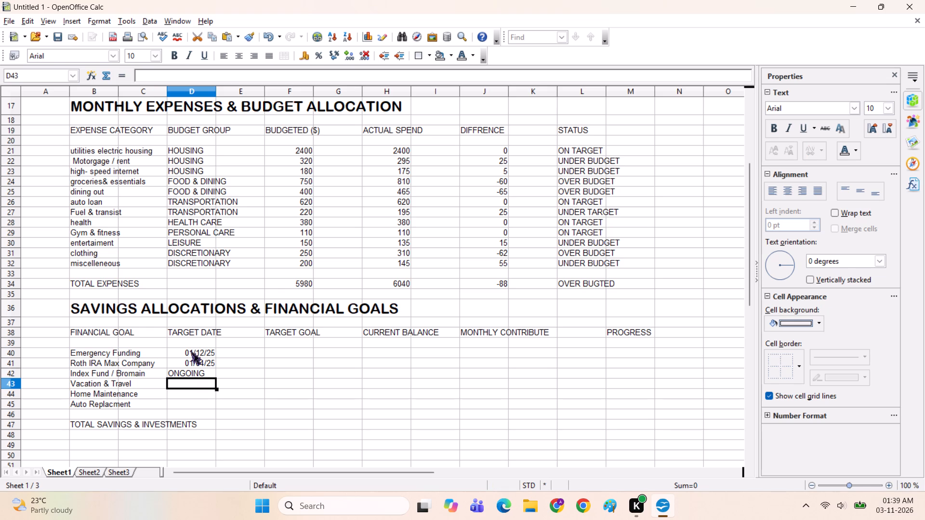
# Fill the target dates for Vacation & Travel, Home Maintenance and Auto Replacment with AUG2025, DEC2025 and DEC2025.
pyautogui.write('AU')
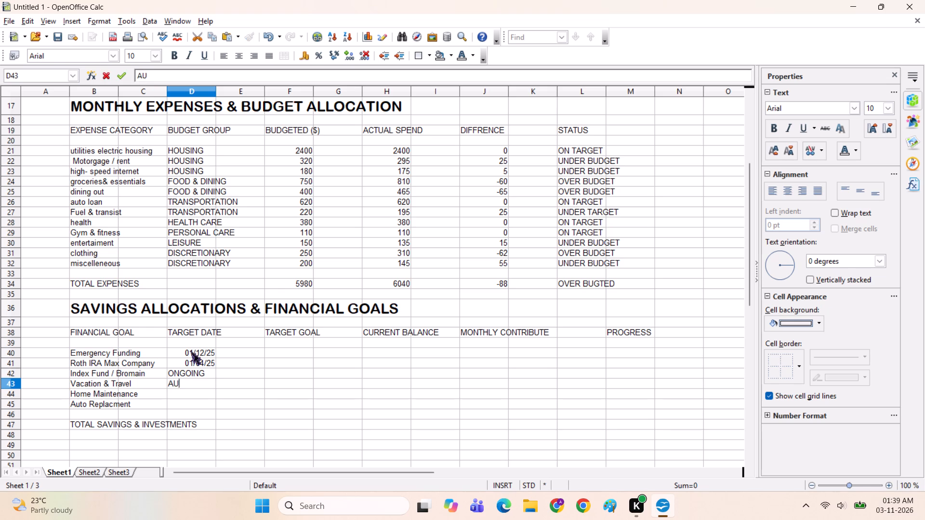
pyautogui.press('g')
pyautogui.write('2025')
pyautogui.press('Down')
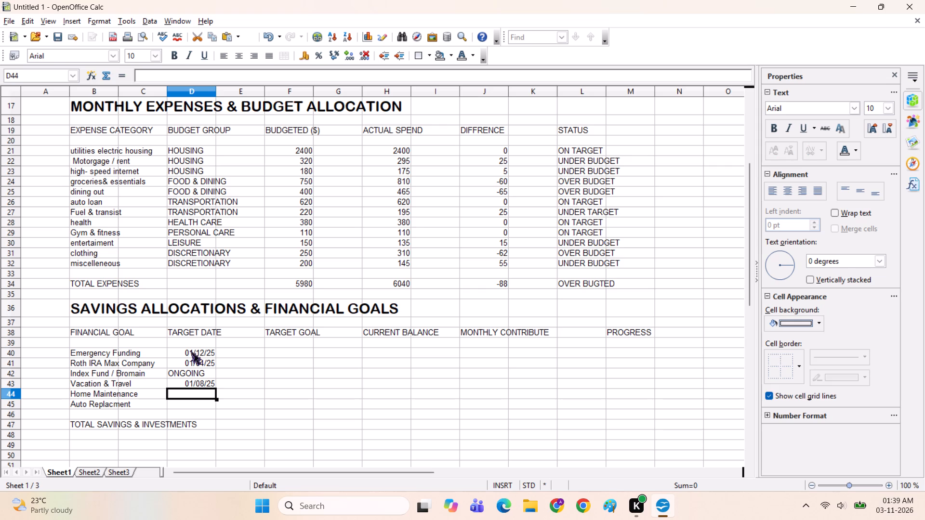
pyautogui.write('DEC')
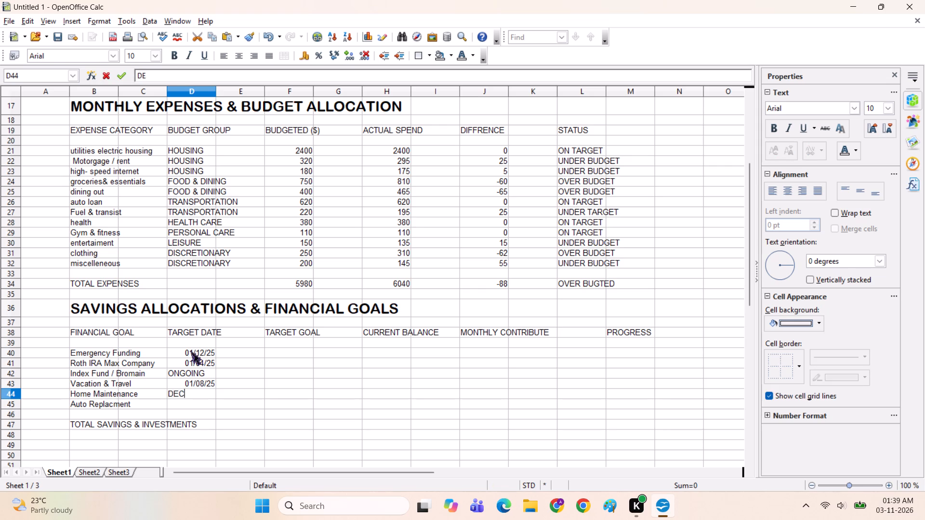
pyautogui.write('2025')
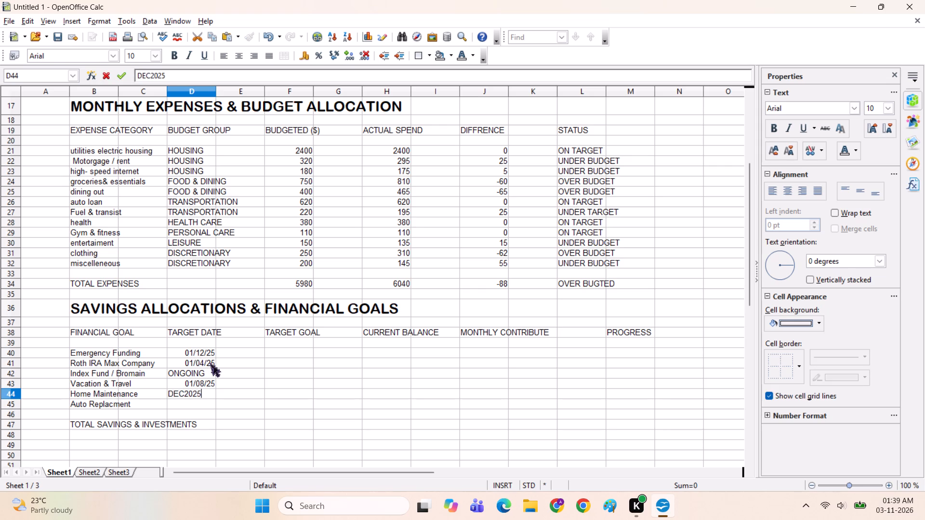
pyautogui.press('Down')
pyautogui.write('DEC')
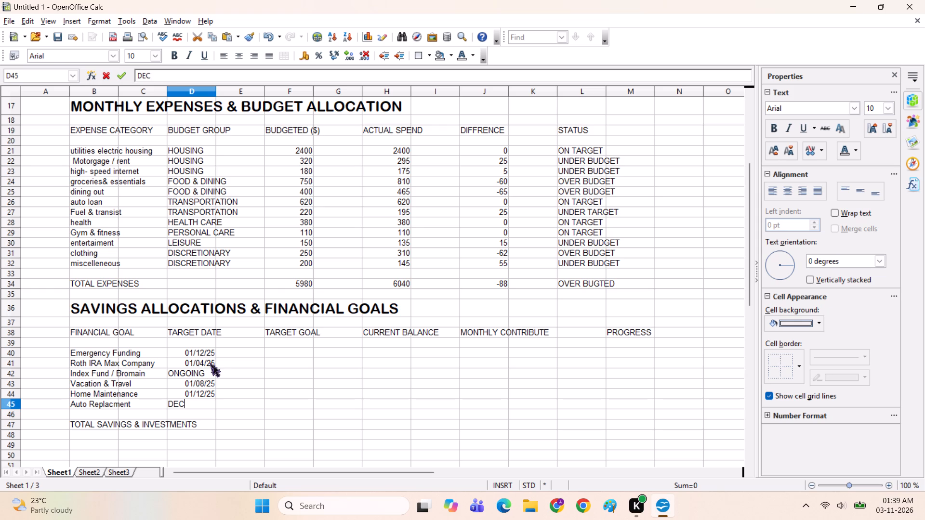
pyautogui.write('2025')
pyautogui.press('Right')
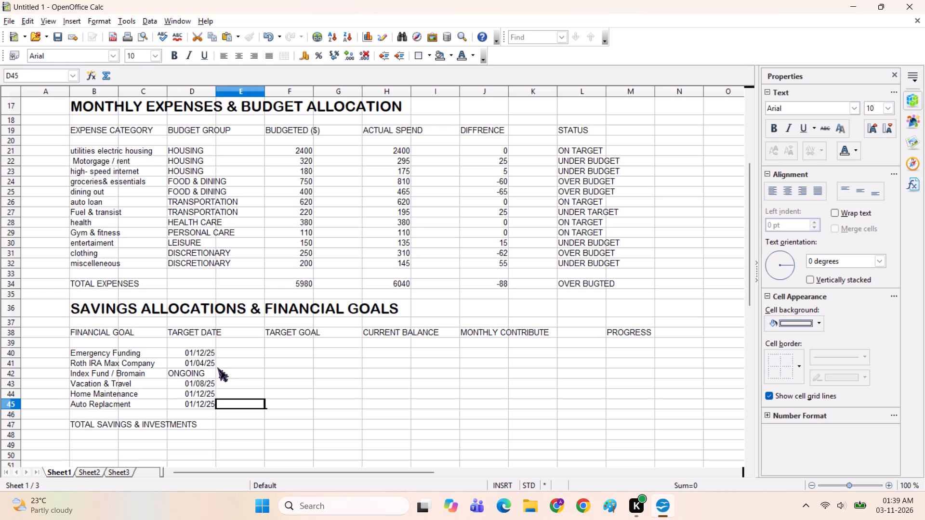
# Enter 30000 as the target goal for Emergency Funding in cell F40.
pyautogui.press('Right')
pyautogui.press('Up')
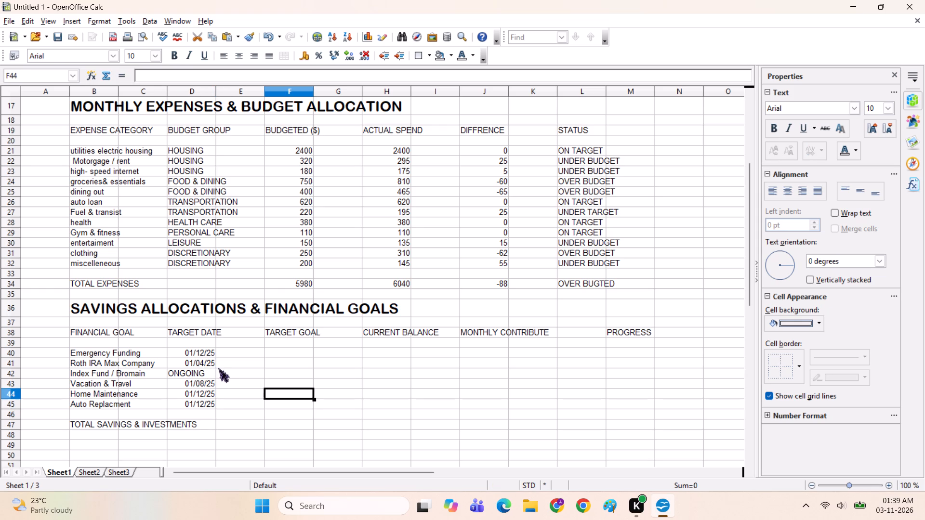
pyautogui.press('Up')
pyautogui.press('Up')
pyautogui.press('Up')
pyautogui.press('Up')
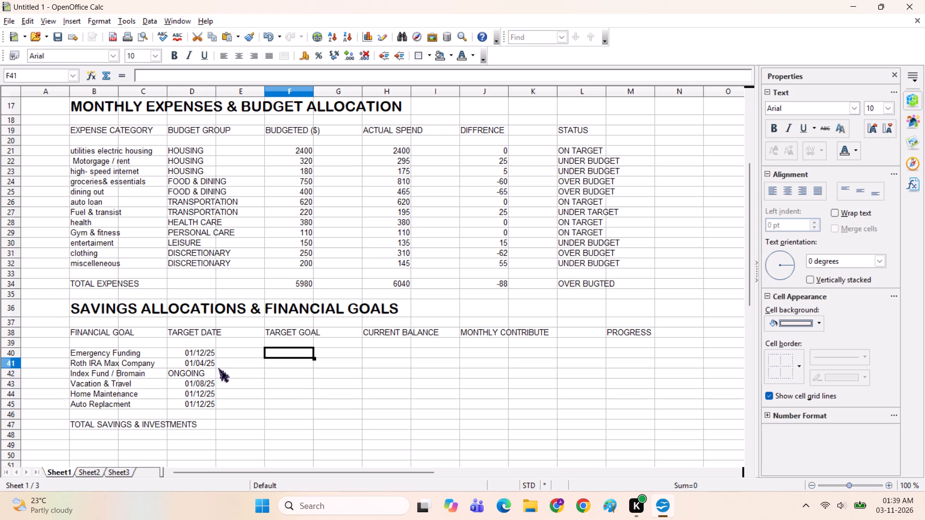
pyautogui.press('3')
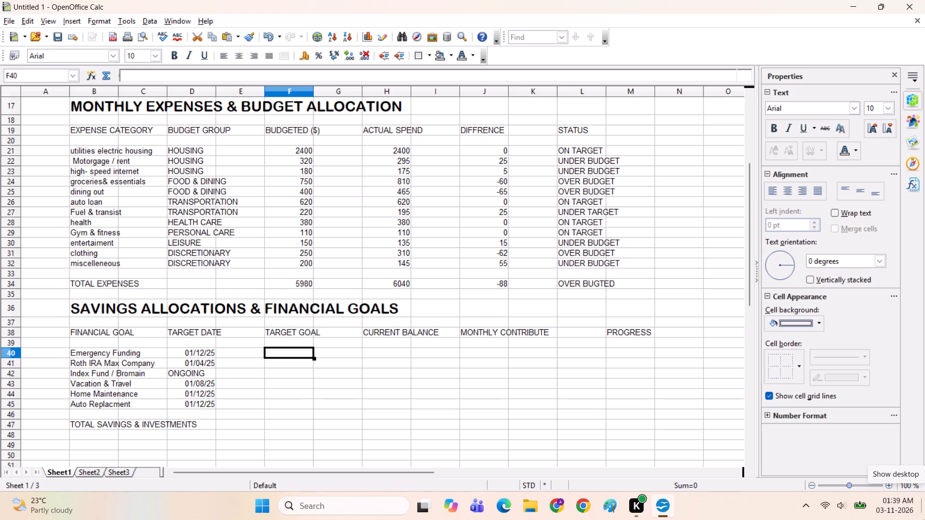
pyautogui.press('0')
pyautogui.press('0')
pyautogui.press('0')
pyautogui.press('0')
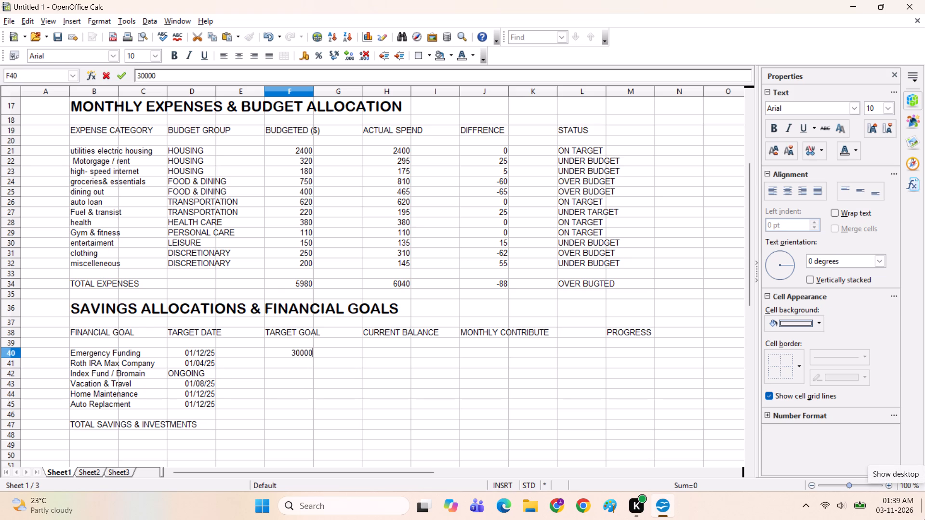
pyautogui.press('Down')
# Enter the target goals 7000 for Roth IRA Max Company and 50000 for Index Fund / Bromain in F41 and F42.
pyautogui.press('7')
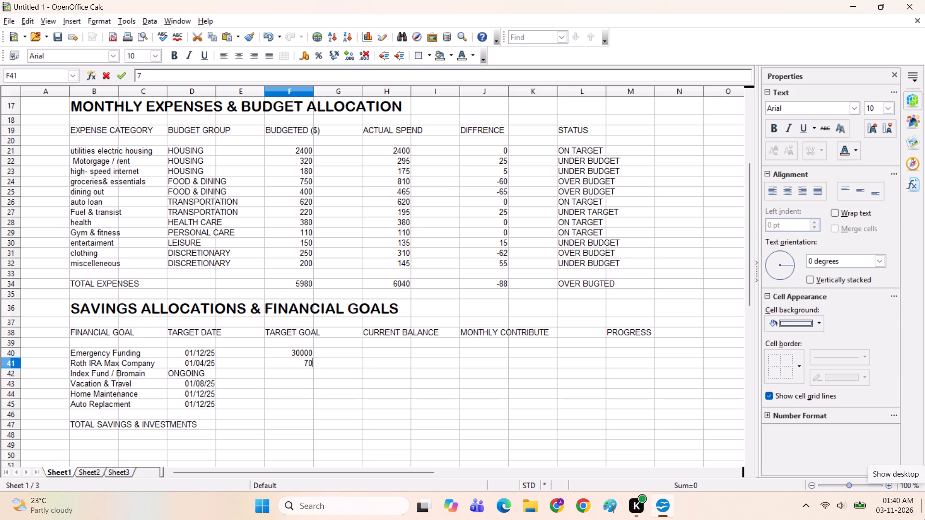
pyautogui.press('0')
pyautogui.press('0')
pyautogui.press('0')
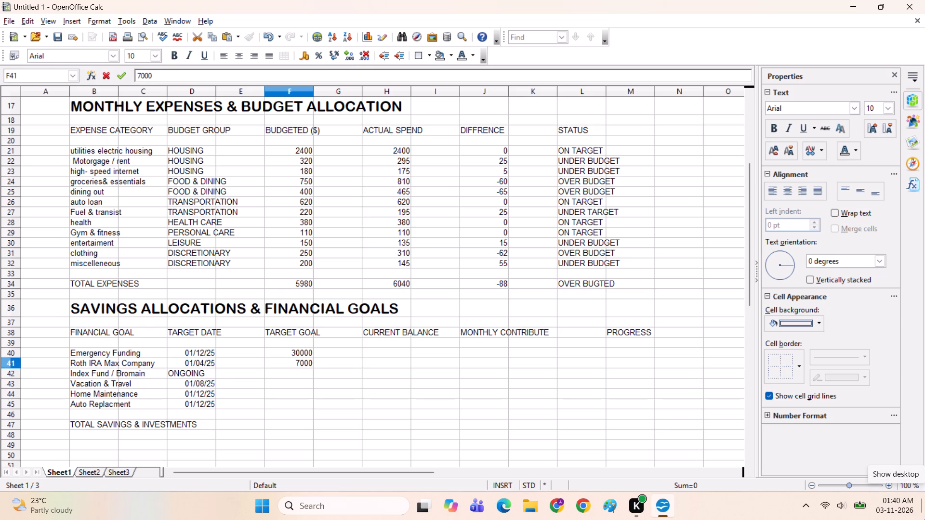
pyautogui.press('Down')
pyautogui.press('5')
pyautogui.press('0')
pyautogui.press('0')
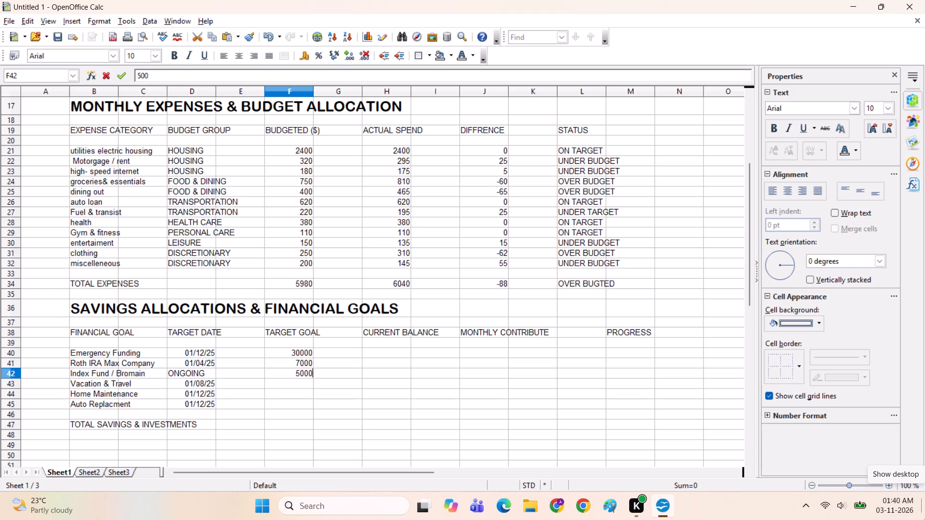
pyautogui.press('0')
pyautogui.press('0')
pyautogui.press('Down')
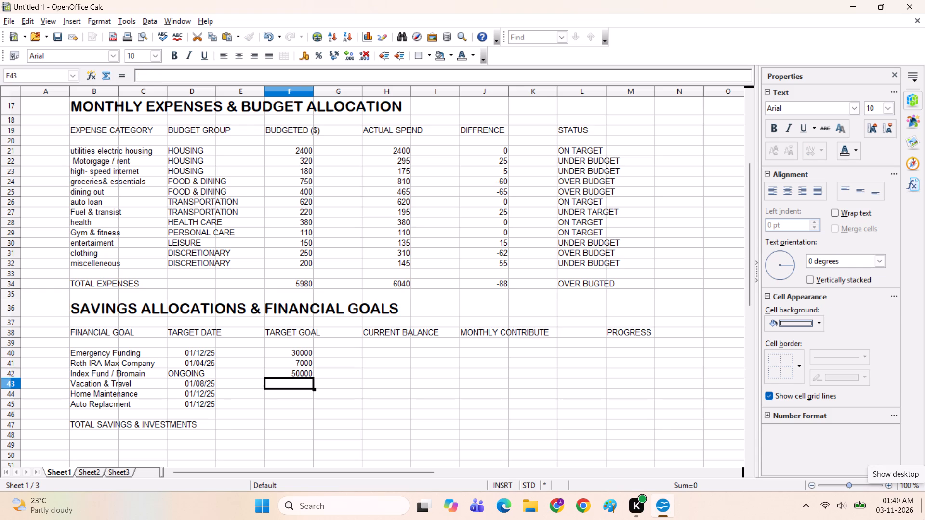
# Enter the target goals 4500 for Vacation & Travel, 5000 for Home Maintenance and 15000 for Auto Replacment in F43 to F45.
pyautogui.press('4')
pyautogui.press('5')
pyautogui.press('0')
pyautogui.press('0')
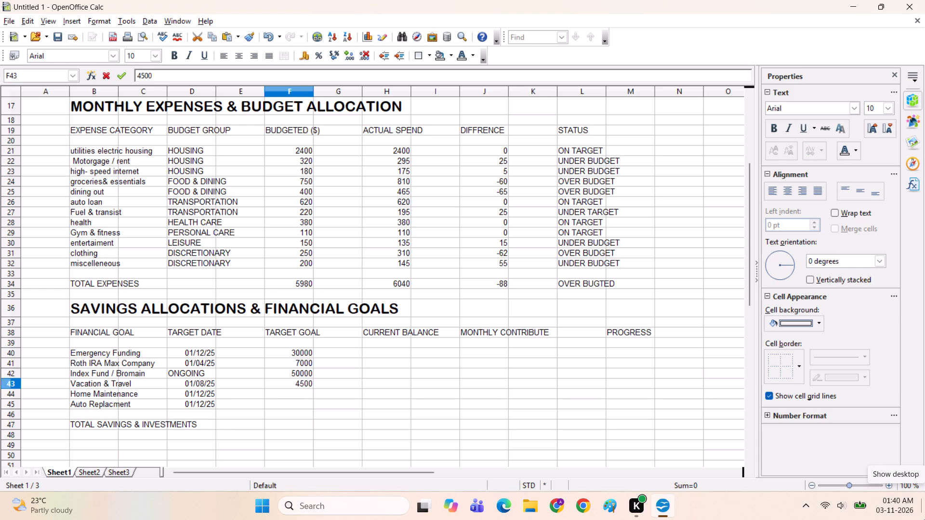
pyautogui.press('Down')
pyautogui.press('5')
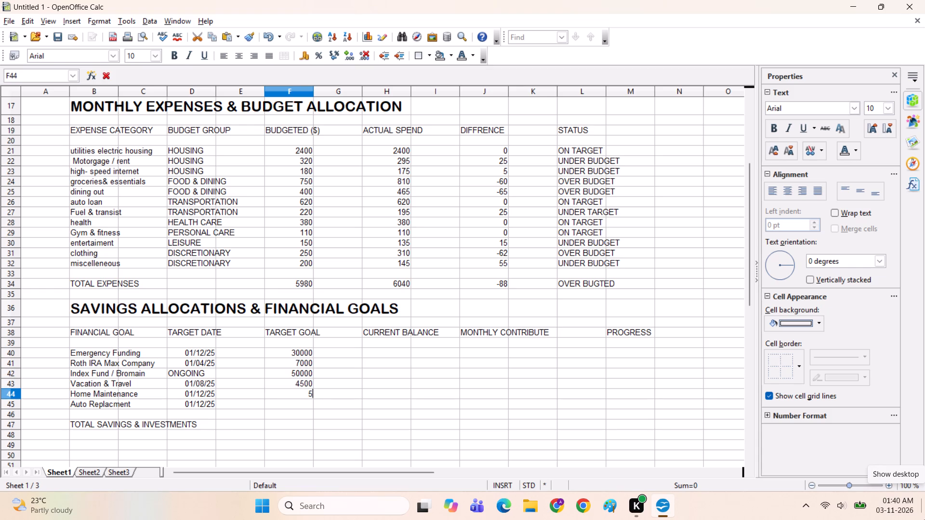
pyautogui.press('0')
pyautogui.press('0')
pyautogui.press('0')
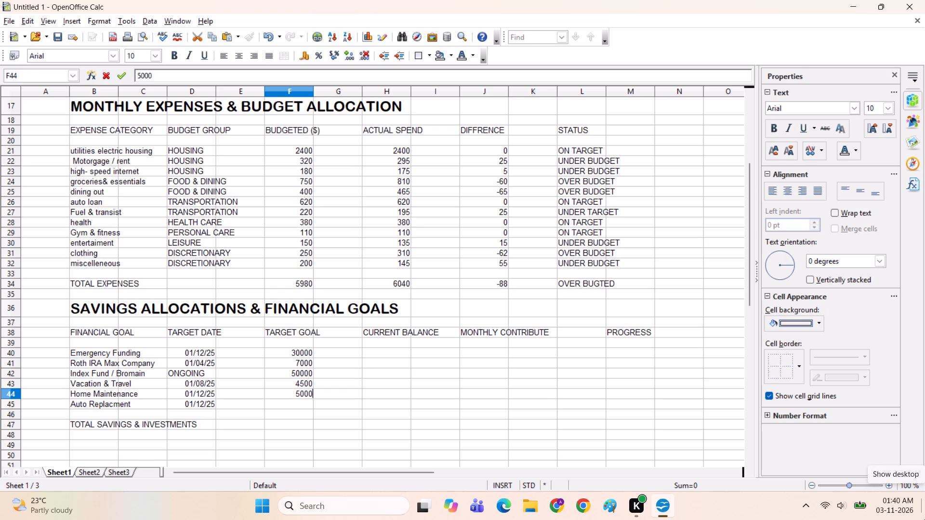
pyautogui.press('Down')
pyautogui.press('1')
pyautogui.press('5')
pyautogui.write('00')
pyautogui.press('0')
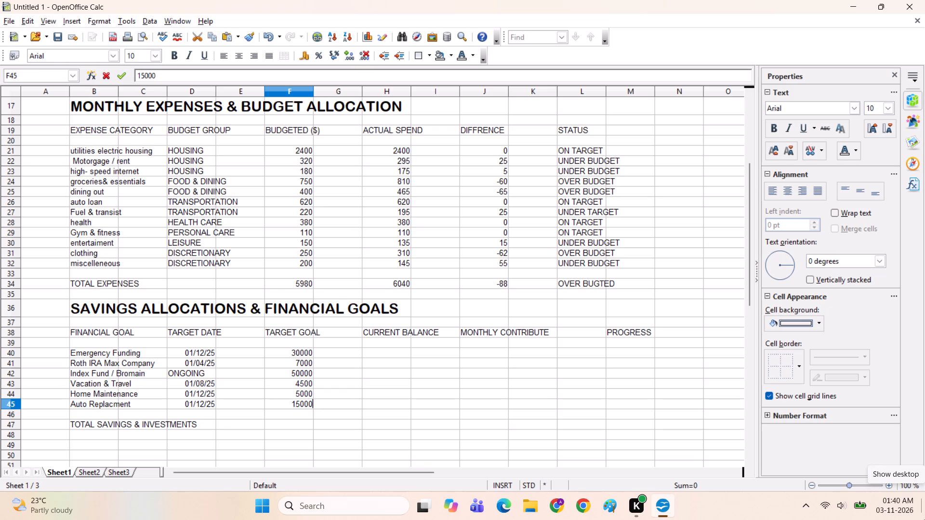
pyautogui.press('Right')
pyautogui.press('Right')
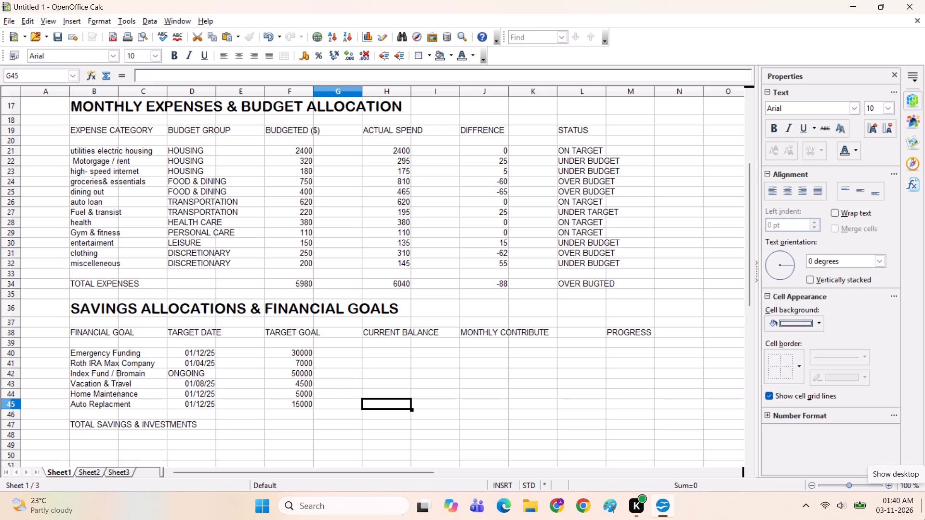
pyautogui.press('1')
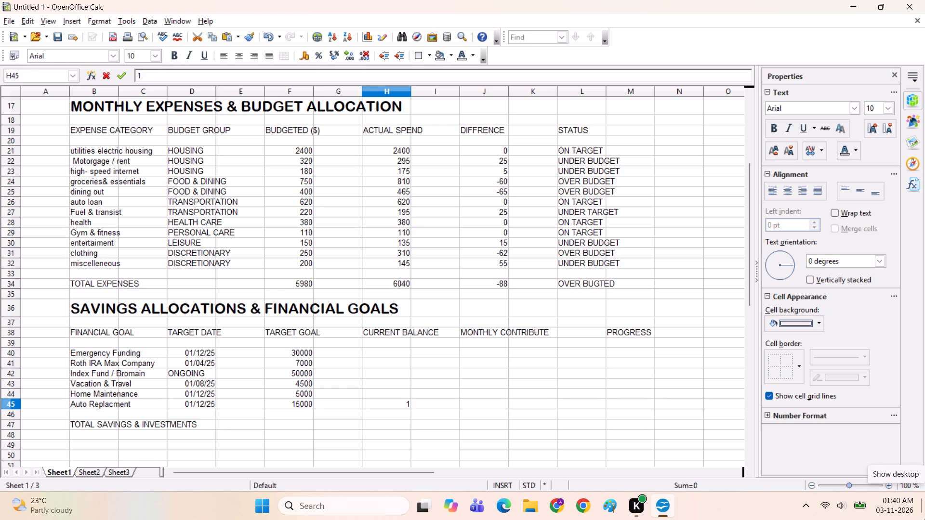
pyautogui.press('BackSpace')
# Enter 111500 as the target goal total in cell F47 of the TOTAL SAVINGS & INVESTMENTS row.
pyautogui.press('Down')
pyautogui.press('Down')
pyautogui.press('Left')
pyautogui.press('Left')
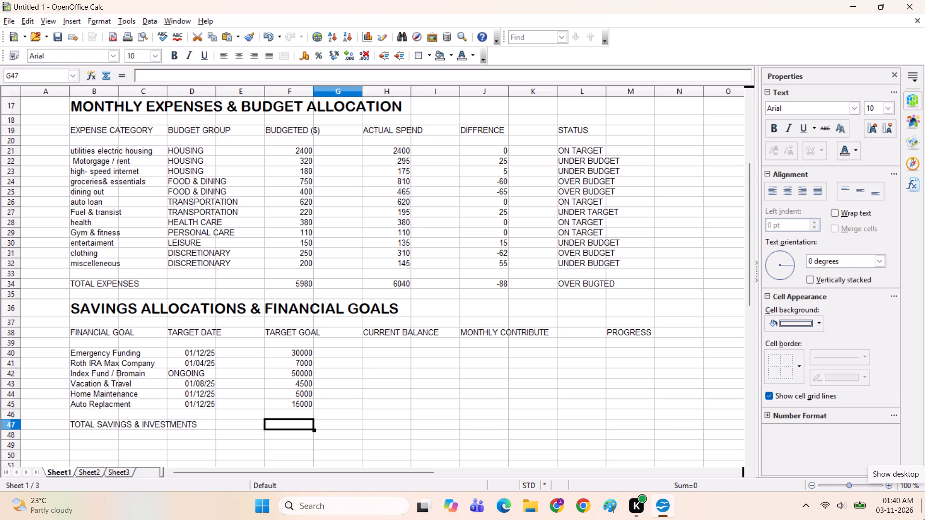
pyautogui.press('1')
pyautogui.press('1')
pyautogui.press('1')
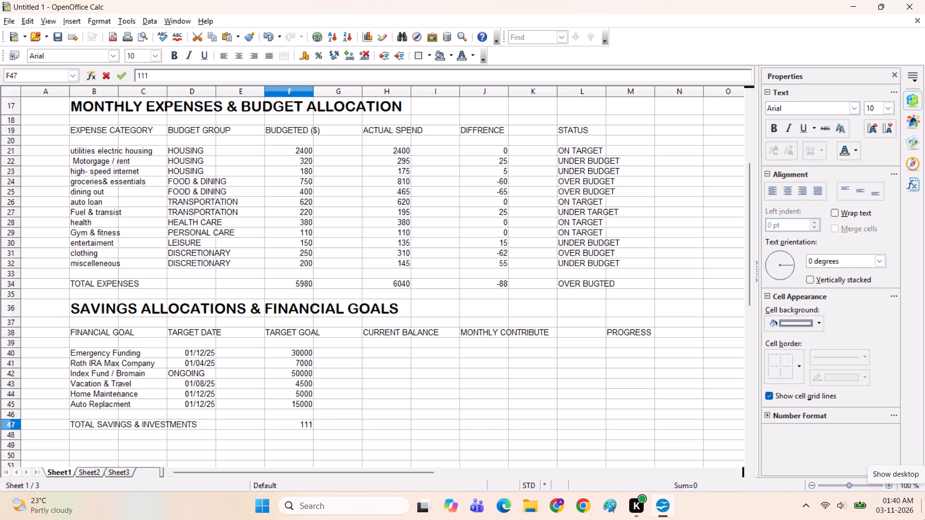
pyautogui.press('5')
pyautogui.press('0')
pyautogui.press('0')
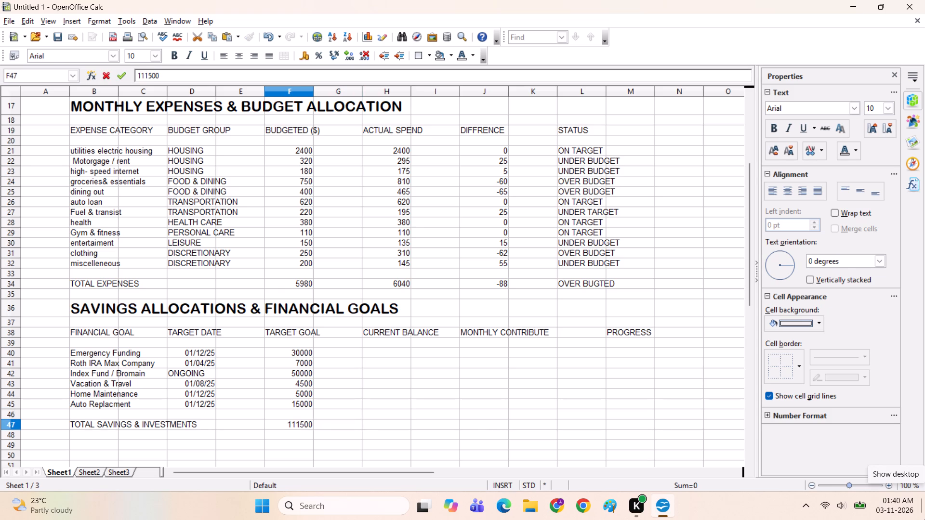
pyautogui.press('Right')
# Enter 24500 as the current balance for Emergency Funding in cell H40.
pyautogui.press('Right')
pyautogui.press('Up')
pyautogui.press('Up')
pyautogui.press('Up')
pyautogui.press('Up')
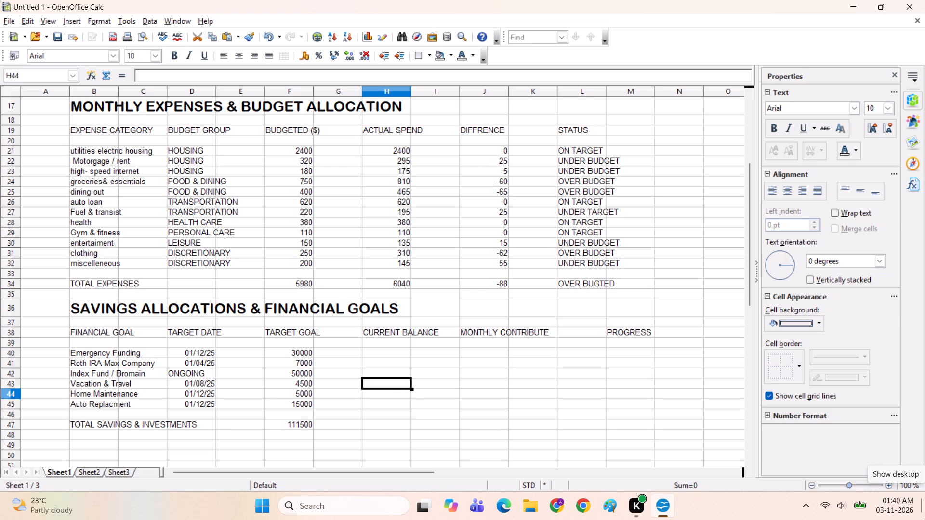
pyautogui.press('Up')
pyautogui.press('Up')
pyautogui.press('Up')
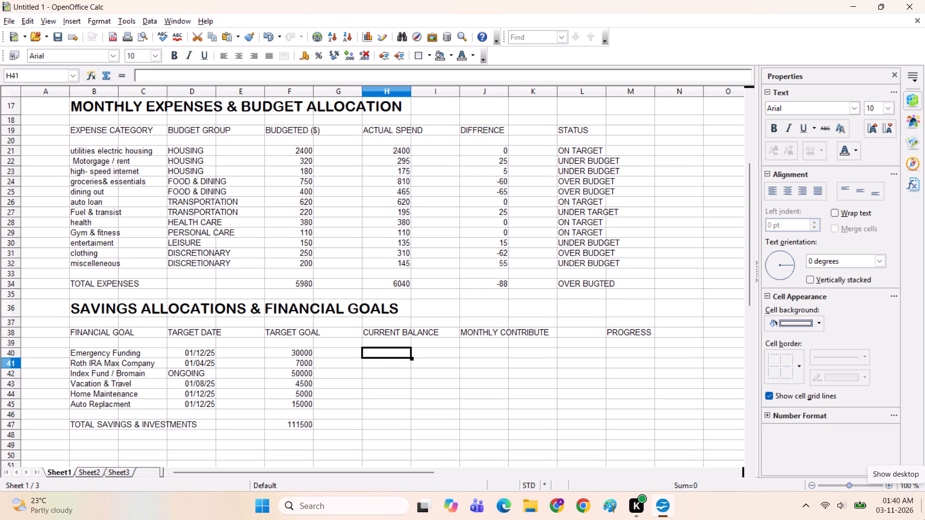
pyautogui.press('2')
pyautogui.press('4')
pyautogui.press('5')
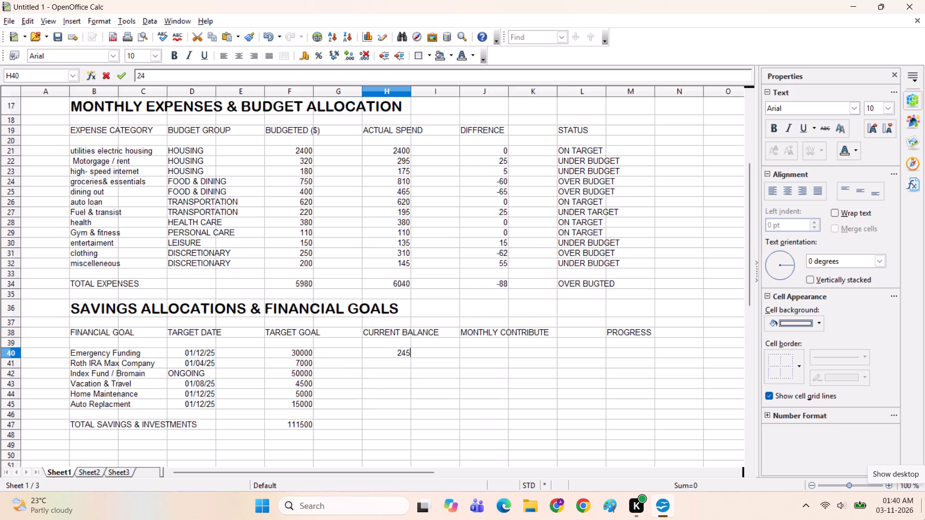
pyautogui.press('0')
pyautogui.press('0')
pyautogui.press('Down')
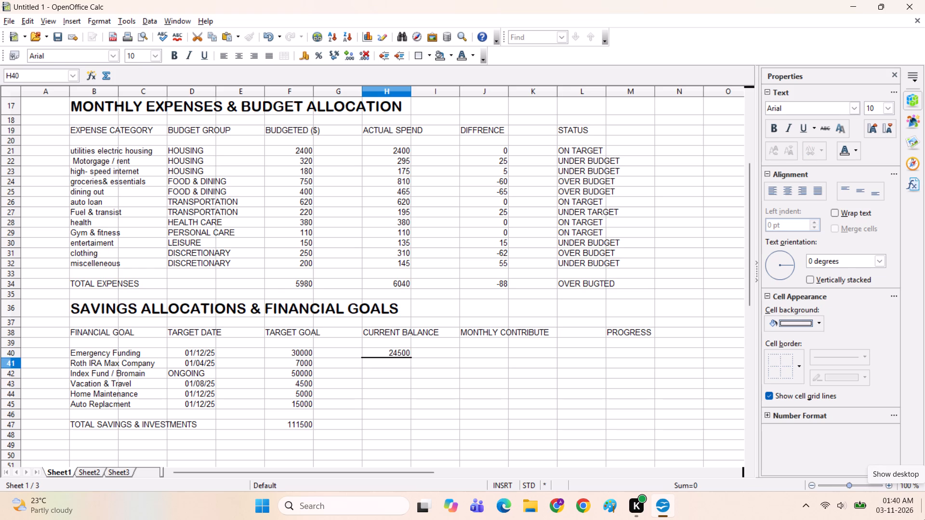
# Enter the current balances 5250 for Roth IRA Max Company and 38400 for Index Fund / Bromain in H41 and H42.
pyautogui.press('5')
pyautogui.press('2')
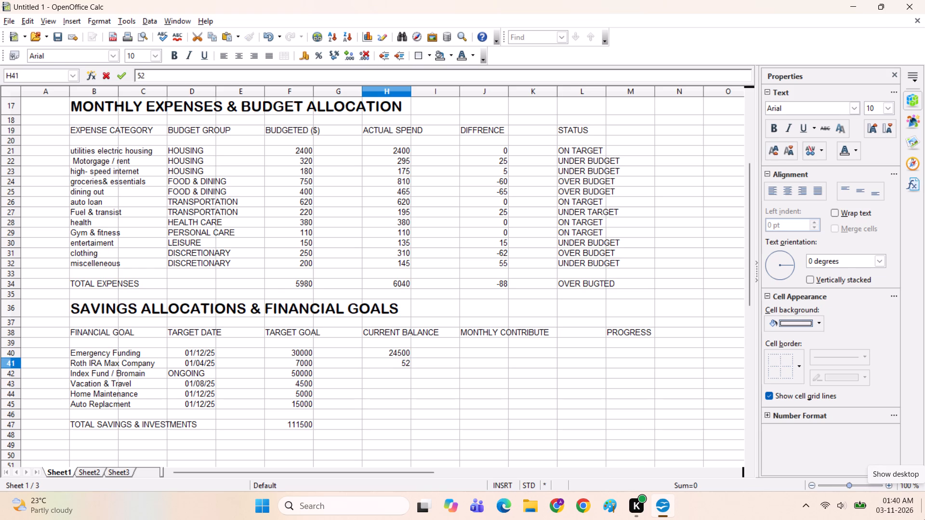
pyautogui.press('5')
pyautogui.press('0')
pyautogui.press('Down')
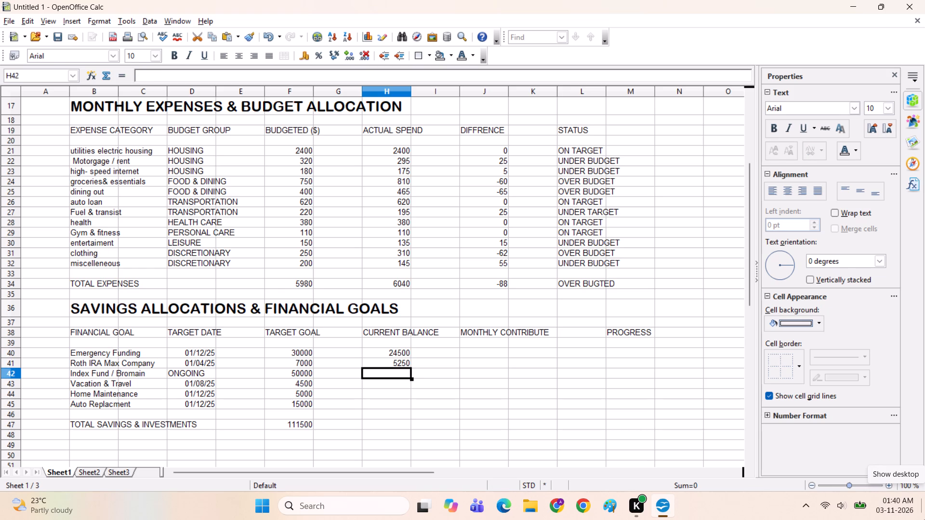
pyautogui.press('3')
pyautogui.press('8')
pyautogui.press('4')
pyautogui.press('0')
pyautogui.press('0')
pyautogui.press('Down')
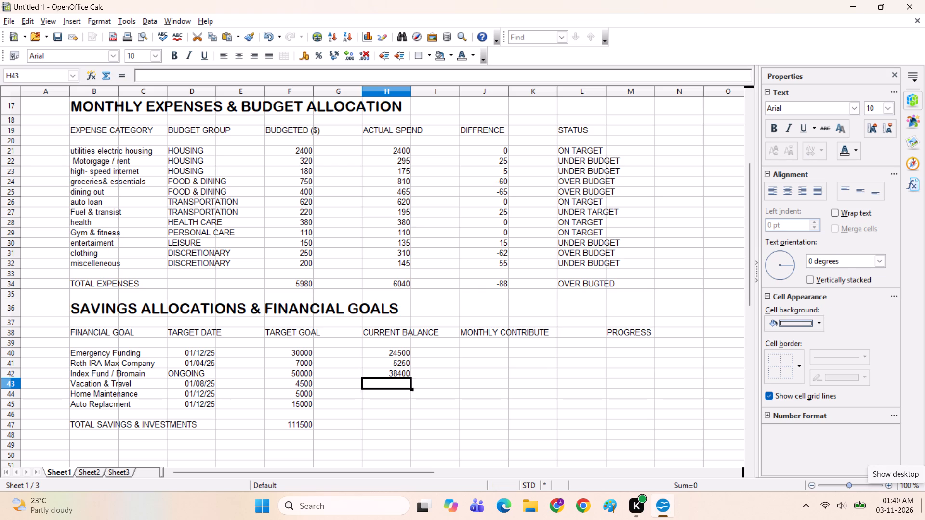
# Enter the current balances 3600 for Vacation & Travel, 3850 for Home Maintenance and 6500 for Auto Replacment in H43 to H45.
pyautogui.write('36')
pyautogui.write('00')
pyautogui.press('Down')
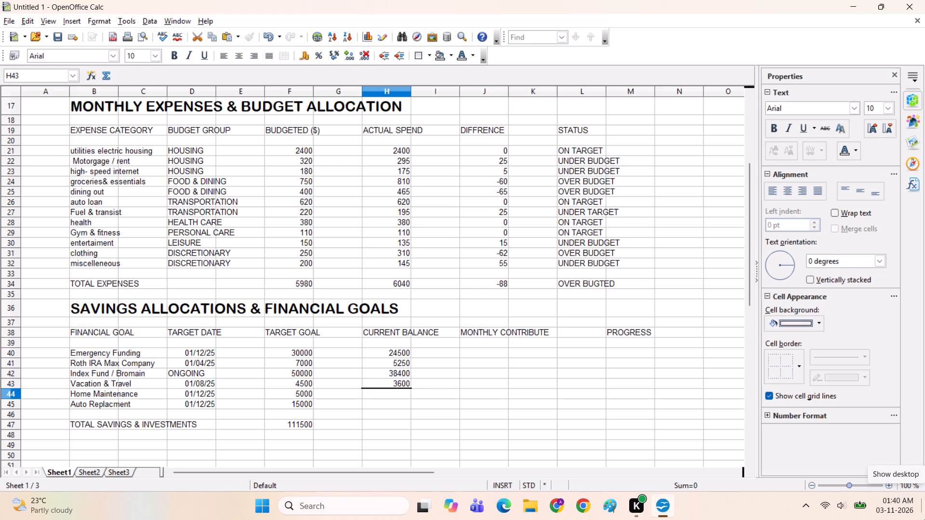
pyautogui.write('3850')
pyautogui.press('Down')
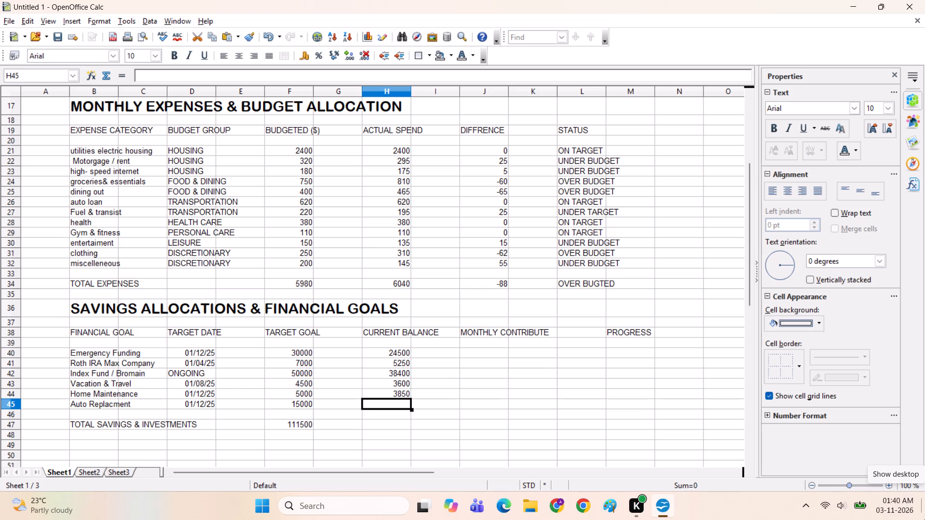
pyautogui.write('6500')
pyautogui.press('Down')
# Enter 82100 as the current balance total in cell H47 of the TOTAL SAVINGS & INVESTMENTS row.
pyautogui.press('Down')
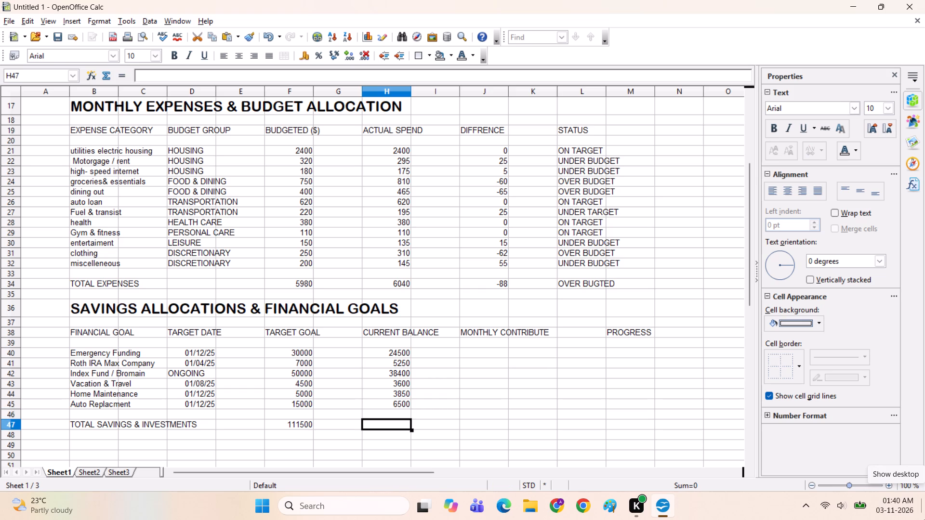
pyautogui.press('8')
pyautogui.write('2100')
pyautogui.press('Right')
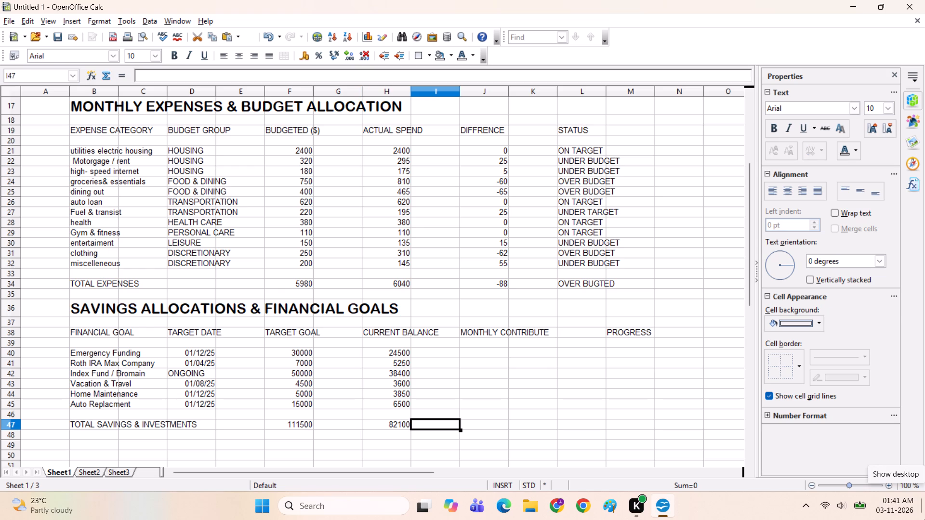
# Fill the monthly contributions for Emergency Funding, Roth IRA Max Company and Index Fund / Bromain in J40 to J42 with 750, 583 and 1000.
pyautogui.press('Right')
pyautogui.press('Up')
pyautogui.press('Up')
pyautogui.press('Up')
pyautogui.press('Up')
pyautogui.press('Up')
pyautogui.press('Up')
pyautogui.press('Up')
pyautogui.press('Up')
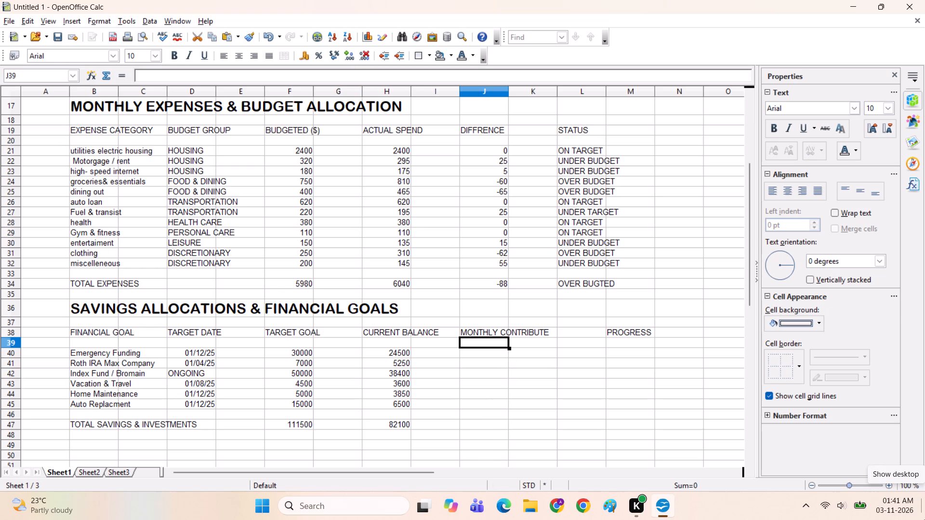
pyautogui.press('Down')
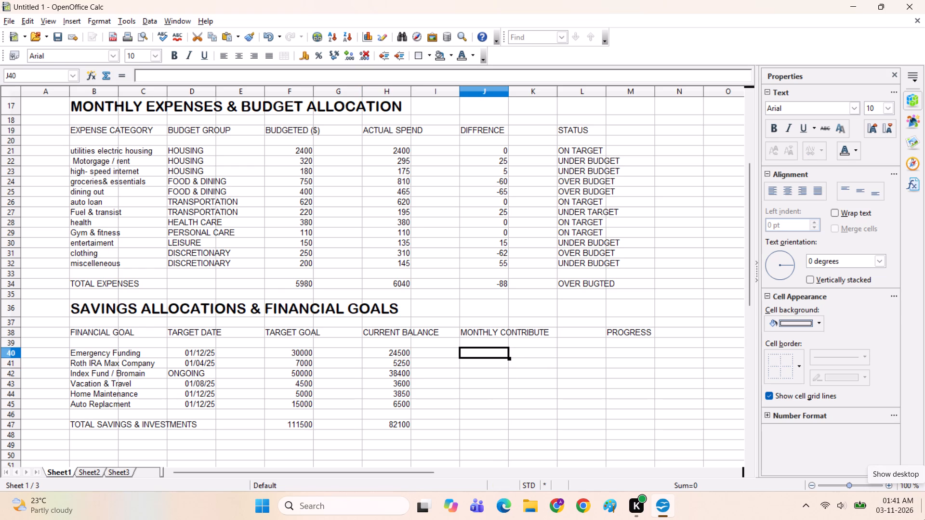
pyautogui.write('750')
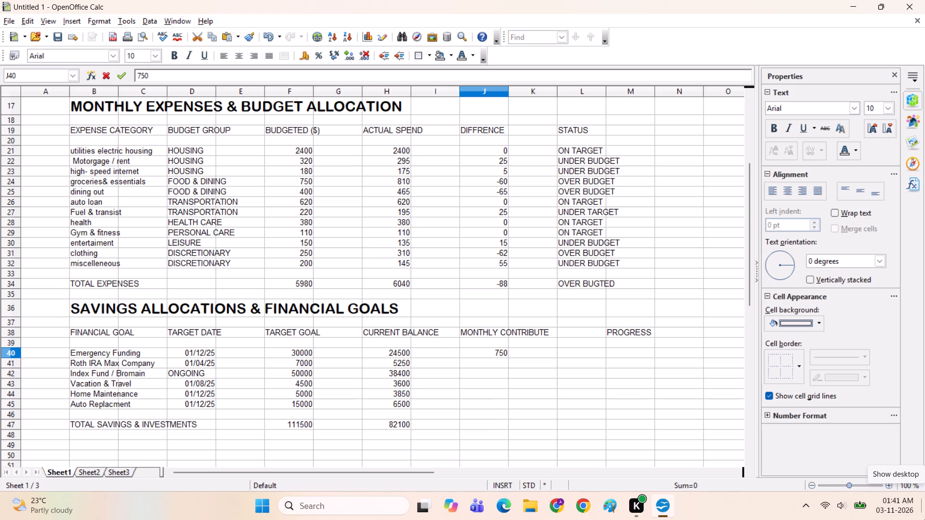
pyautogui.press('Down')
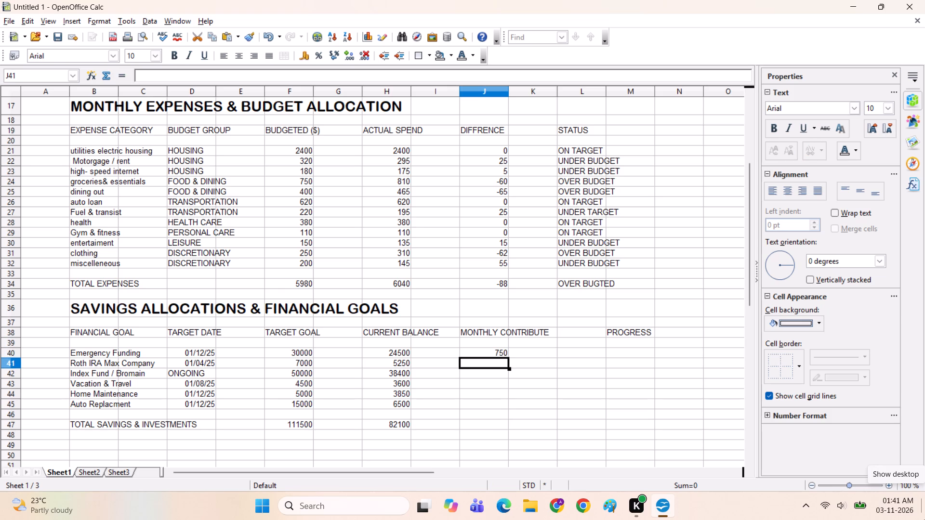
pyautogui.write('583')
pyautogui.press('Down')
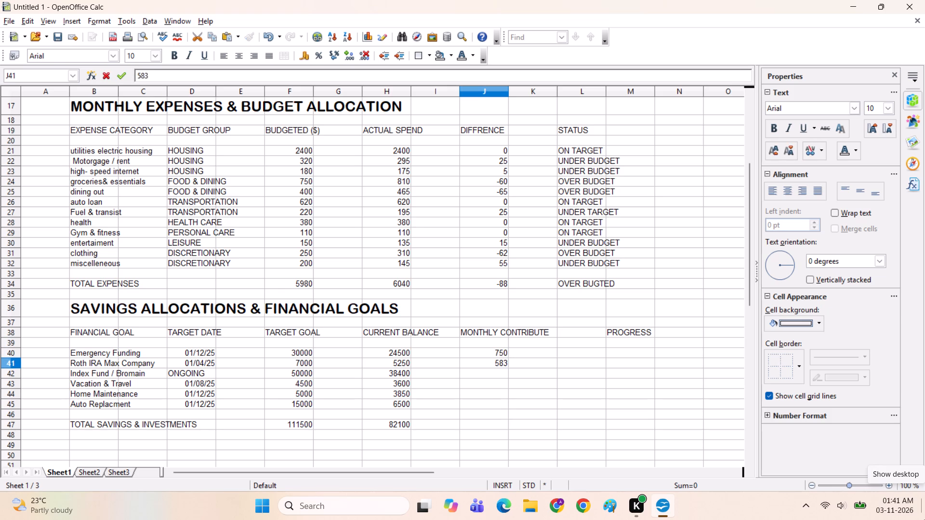
pyautogui.write('1000')
pyautogui.press('Right')
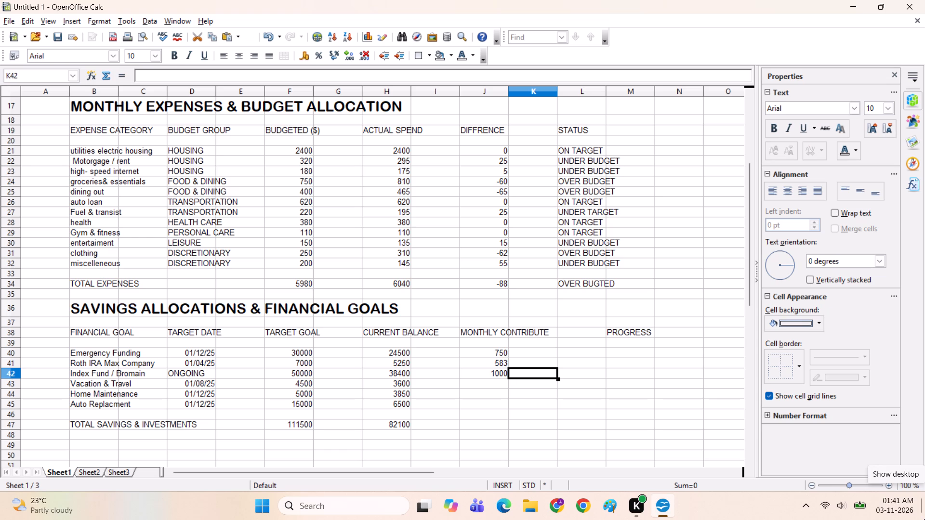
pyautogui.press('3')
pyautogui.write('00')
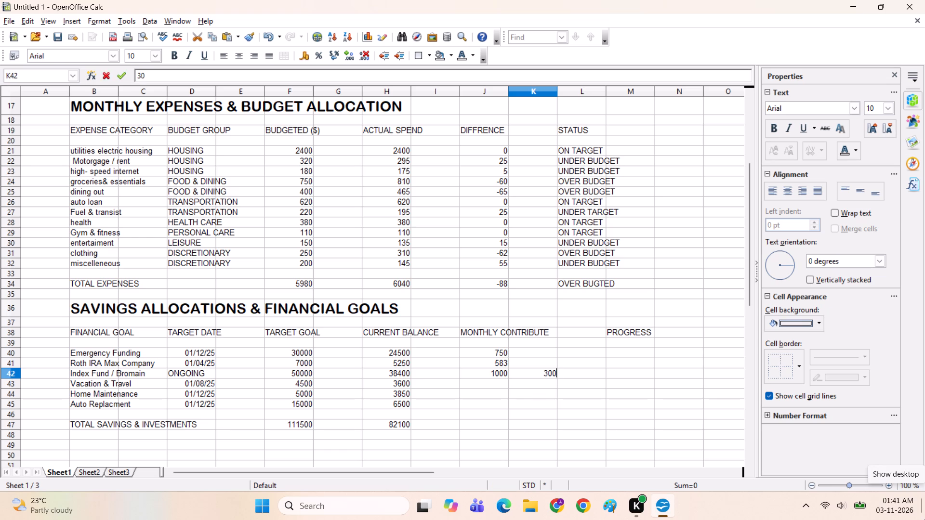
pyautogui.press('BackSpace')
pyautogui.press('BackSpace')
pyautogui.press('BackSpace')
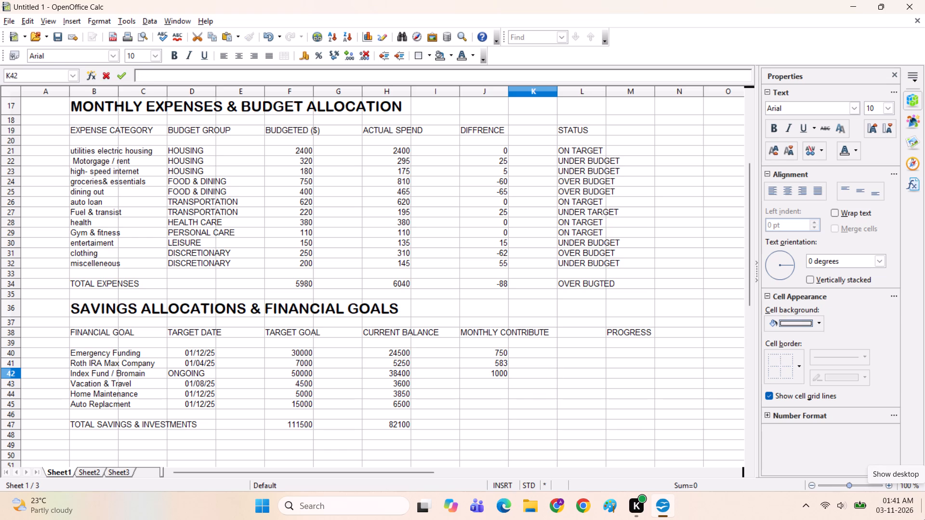
# Enter the monthly contributions 300 for Vacation & Travel, 250 for Home Maintenance and 350 for Auto Replacment in J43 to J45.
pyautogui.press('Down')
pyautogui.press('Left')
pyautogui.press('3')
pyautogui.write('00')
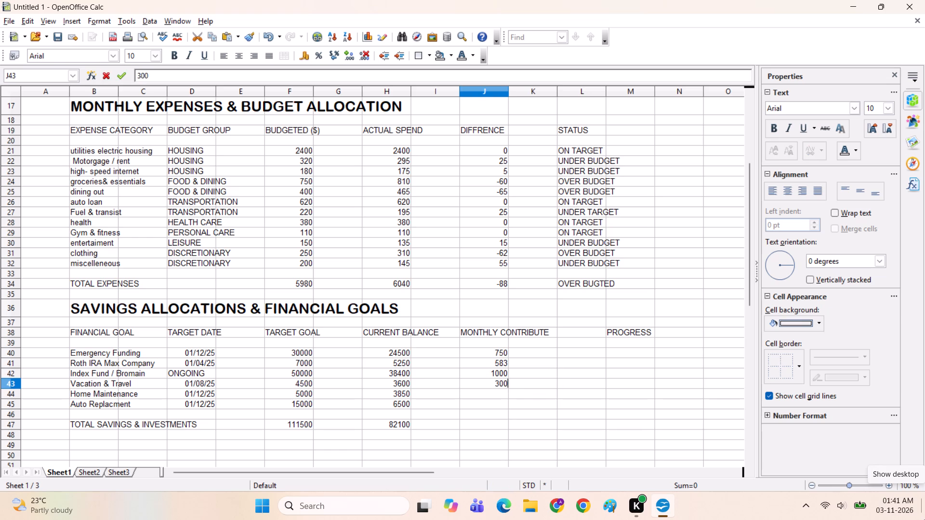
pyautogui.press('Down')
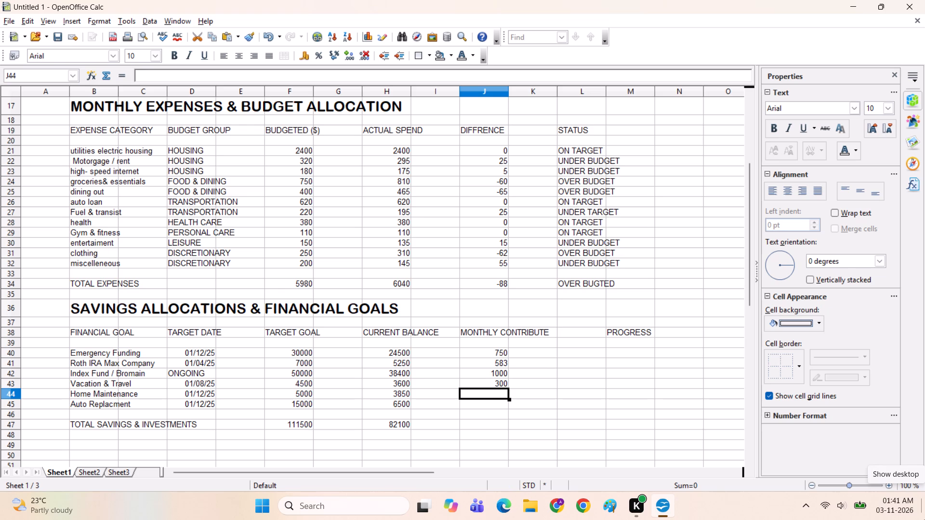
pyautogui.press('2')
pyautogui.press('5')
pyautogui.press('0')
pyautogui.press('Down')
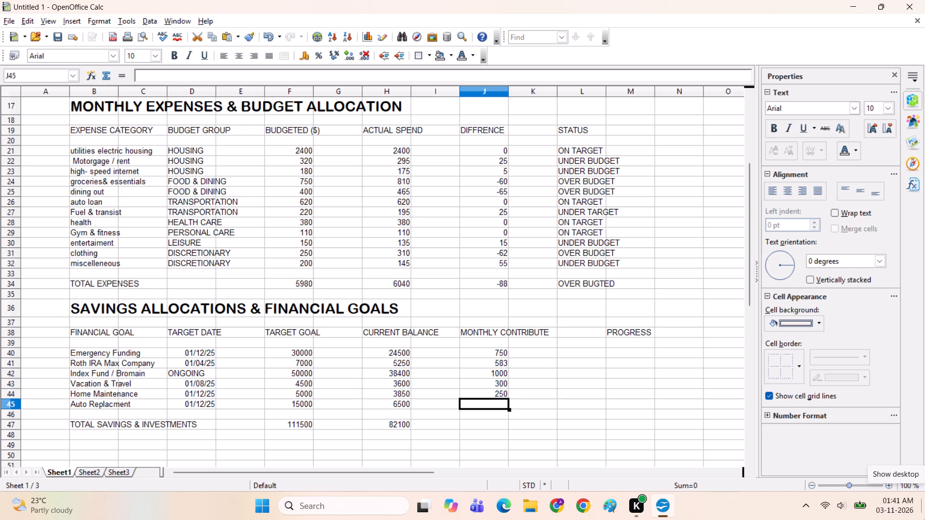
pyautogui.press('3')
pyautogui.press('5')
pyautogui.press('0')
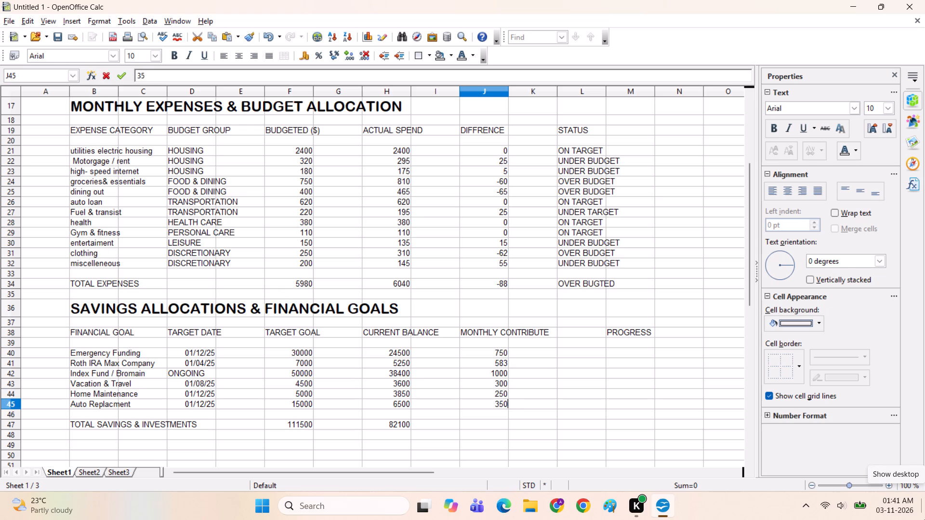
pyautogui.press('Down')
# Enter 3233 as the monthly contribution total in cell J47 of the TOTAL SAVINGS & INVESTMENTS row.
pyautogui.press('Down')
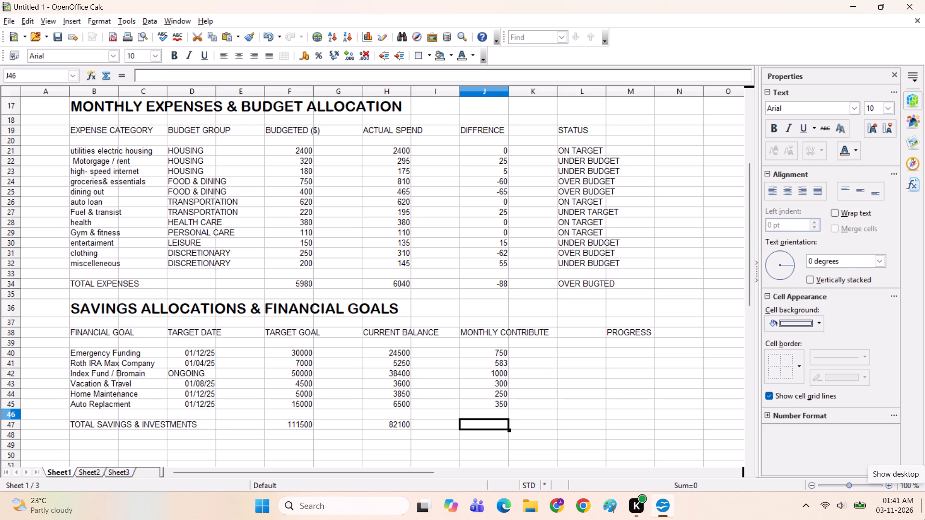
pyautogui.write('3233')
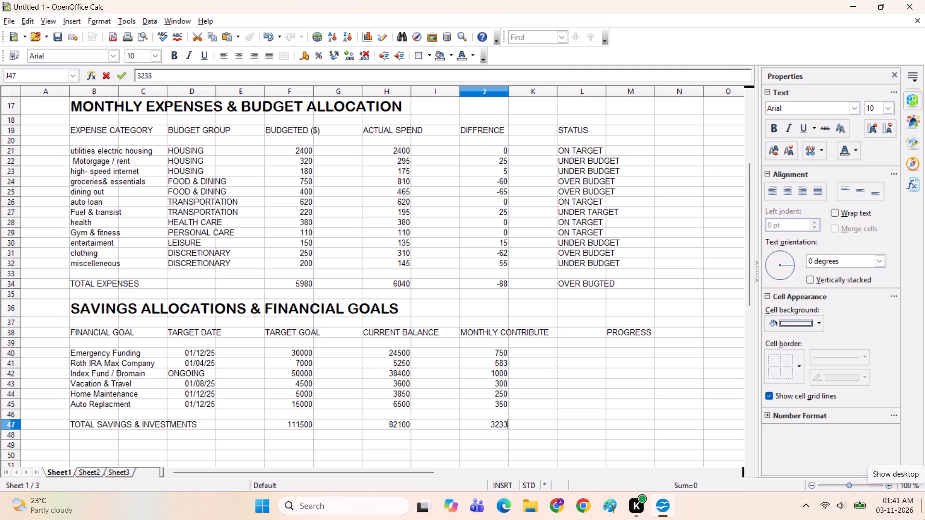
# Fill the Emergency Funding progress cell M40 with a dark green background.
pyautogui.press('Right')
pyautogui.press('Right')
pyautogui.press('Right')
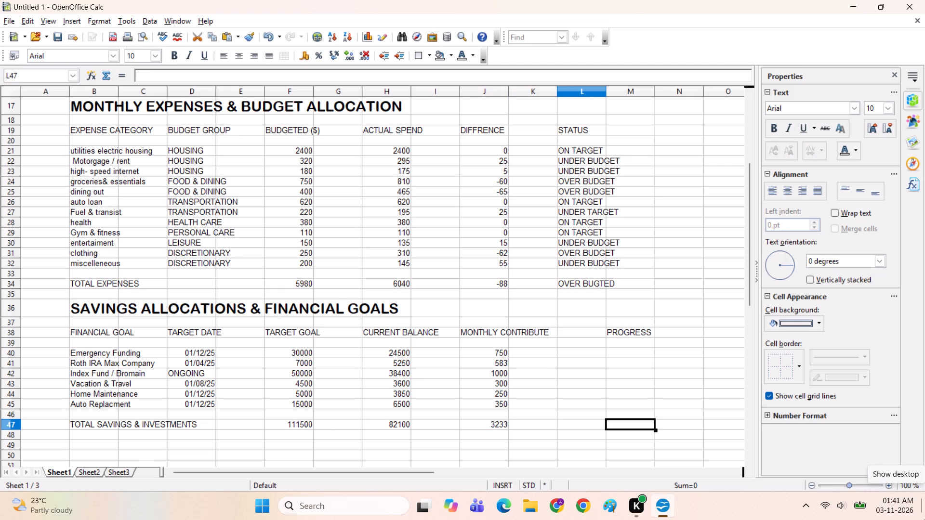
pyautogui.press('Up')
pyautogui.press('Up')
pyautogui.press('Up')
pyautogui.press('Up')
pyautogui.press('Up')
pyautogui.press('Up')
pyautogui.press('Up')
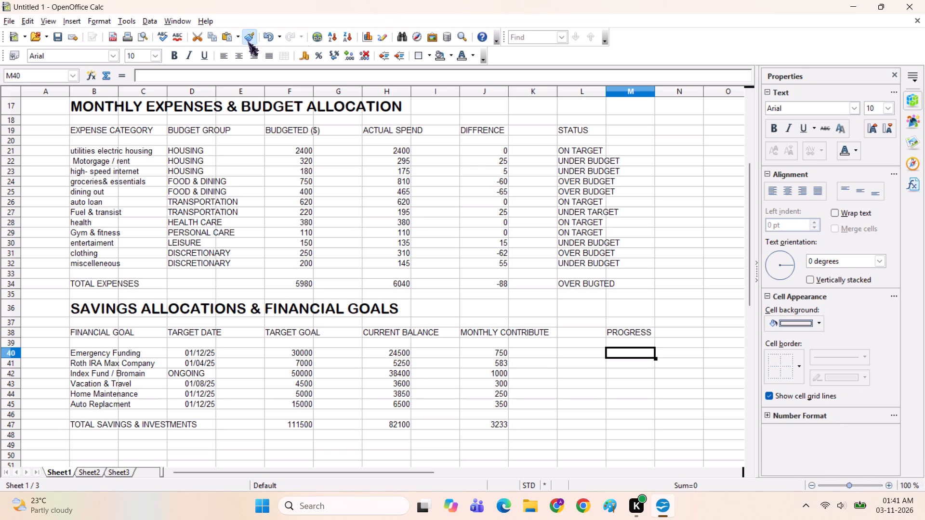
pyautogui.click(437, 52)
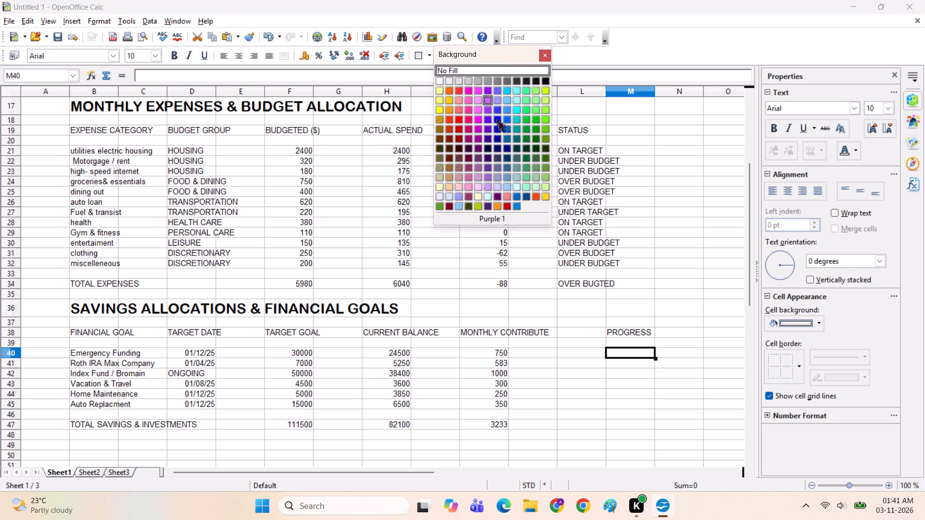
pyautogui.click(534, 140)
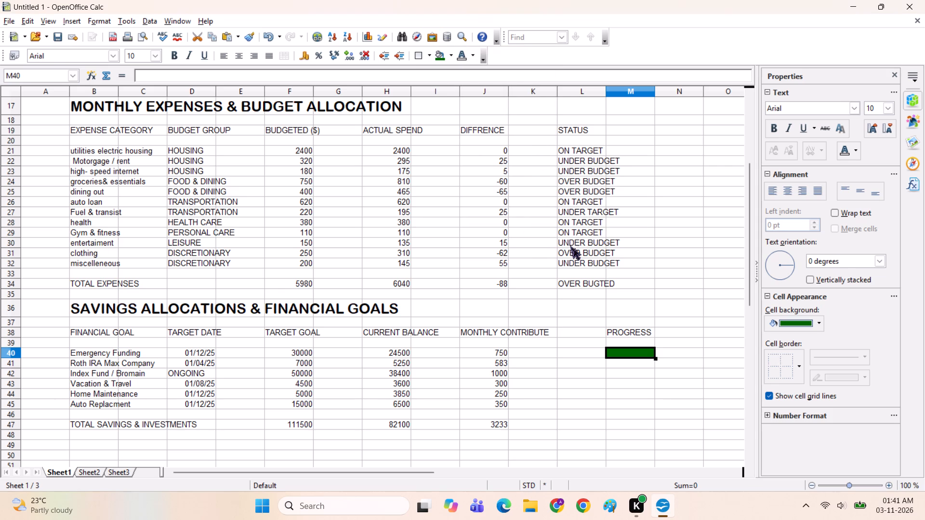
# Give the Roth IRA Max Company progress cell M41 the same dark green background as M40.
pyautogui.click(608, 364)
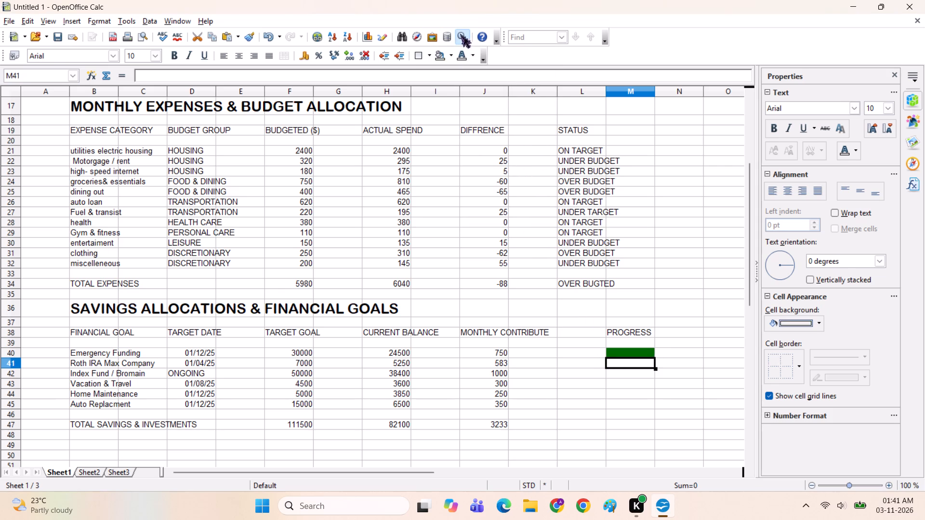
pyautogui.click(435, 56)
pyautogui.click(536, 151)
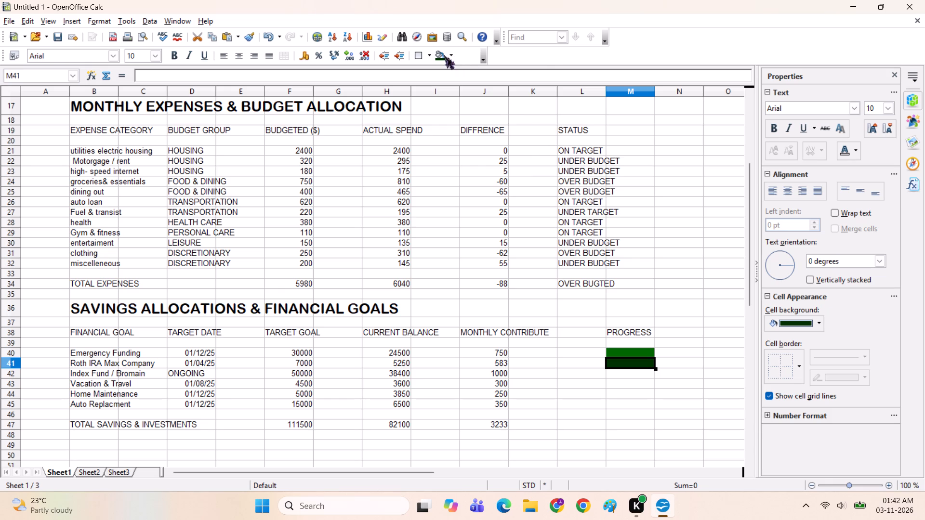
pyautogui.click(444, 55)
pyautogui.click(536, 136)
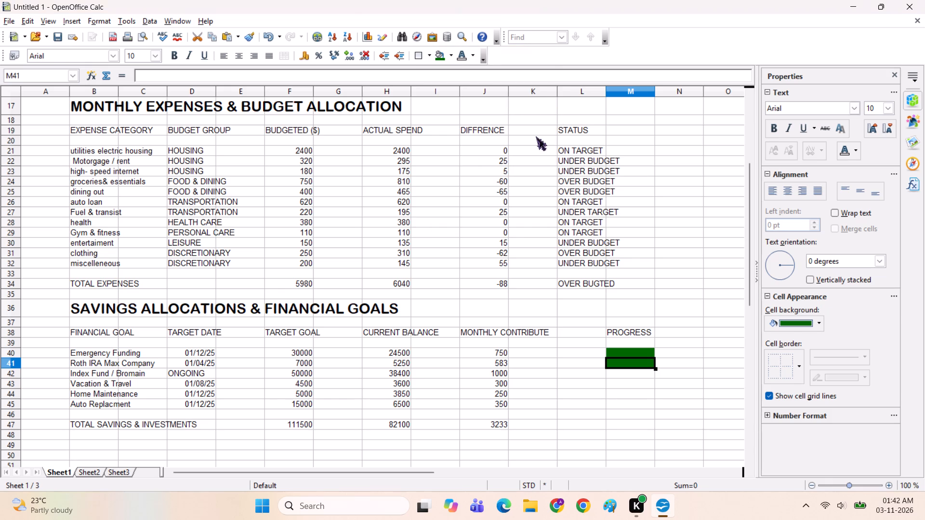
# Fill the progress cells M42 and M43 for Index Fund / Bromain and Vacation & Travel with Orange 4.
pyautogui.click(442, 53)
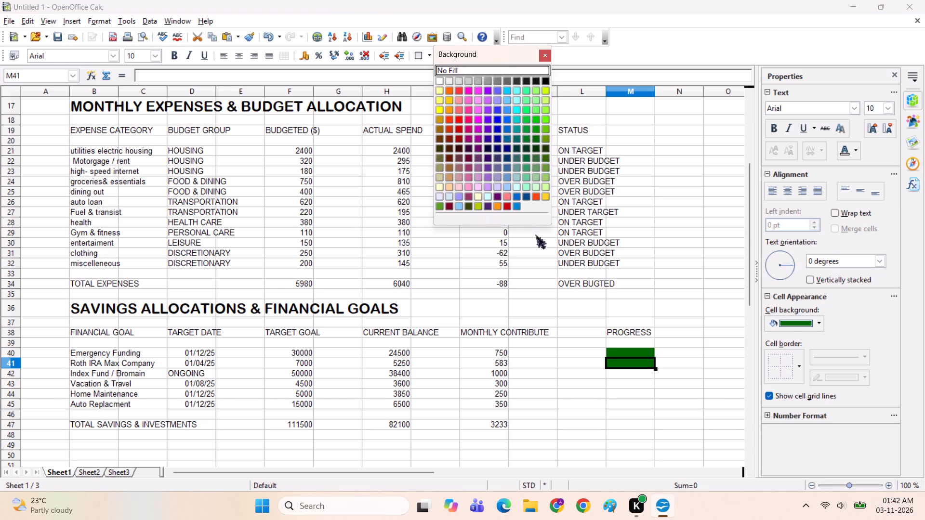
pyautogui.click(616, 369)
pyautogui.click(617, 375)
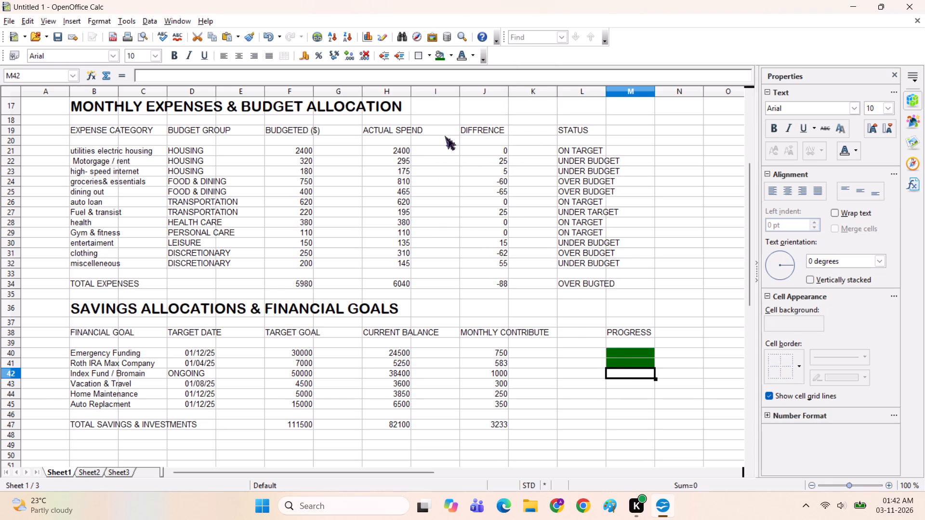
pyautogui.click(442, 53)
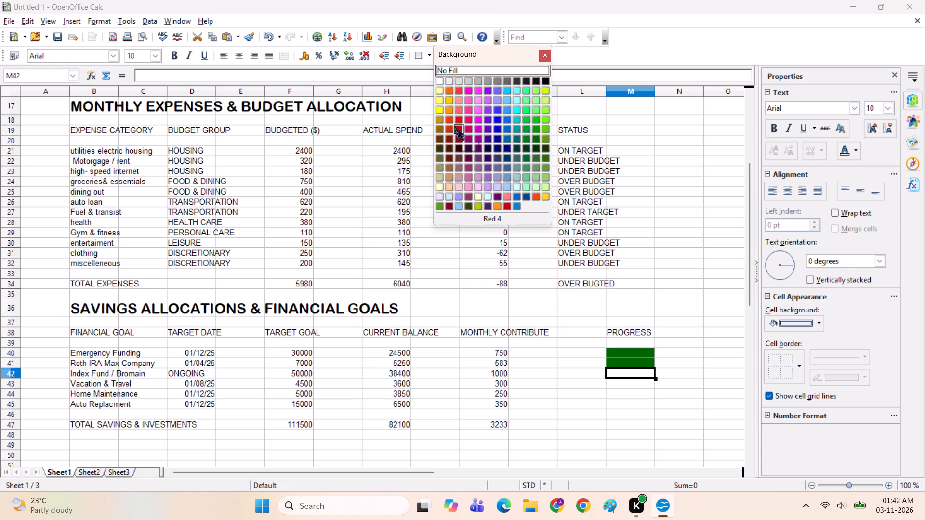
pyautogui.click(452, 128)
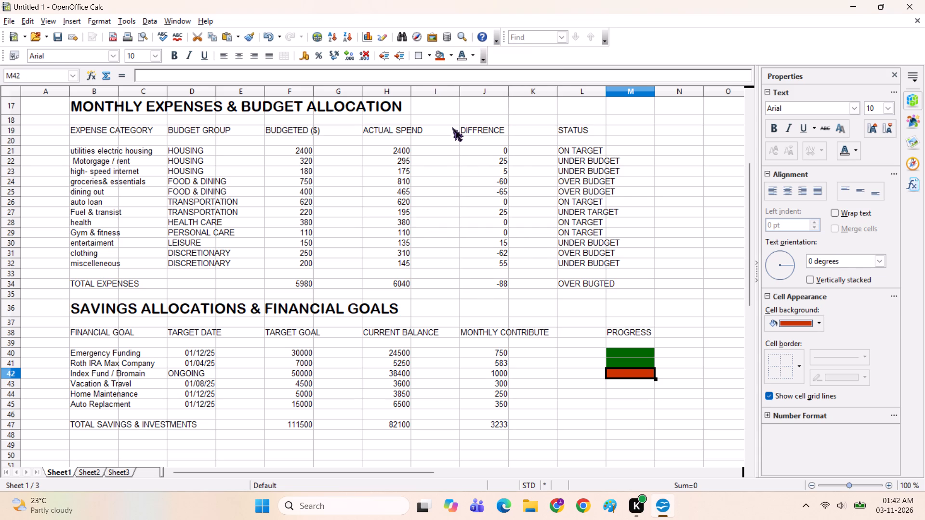
pyautogui.click(608, 381)
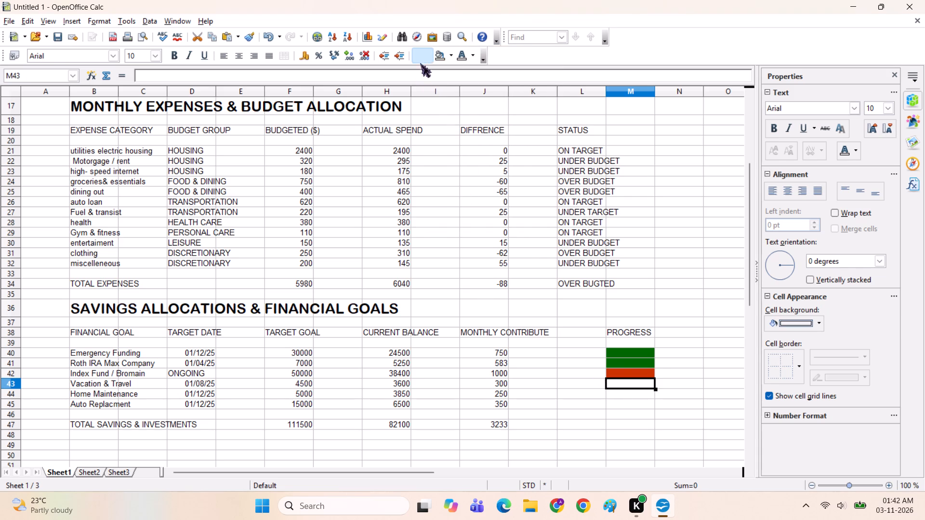
pyautogui.click(433, 52)
pyautogui.click(473, 53)
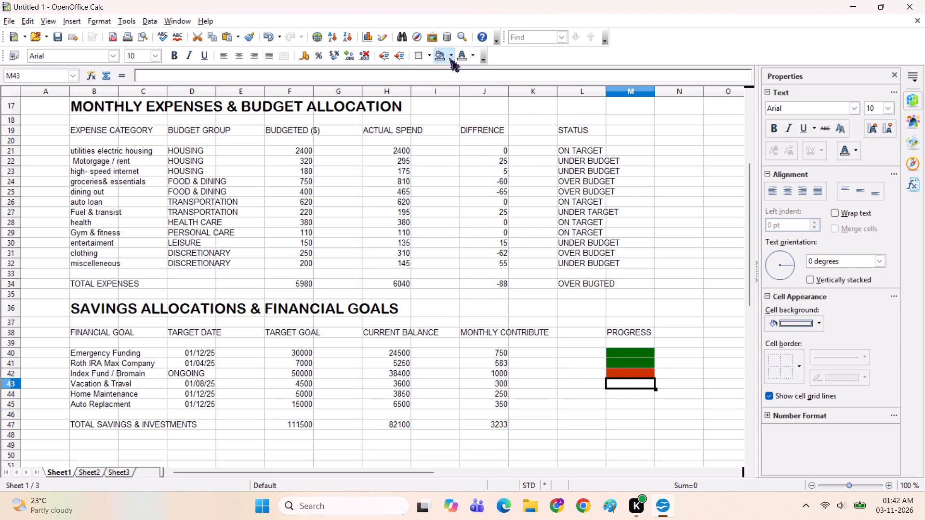
pyautogui.click(439, 55)
pyautogui.click(451, 127)
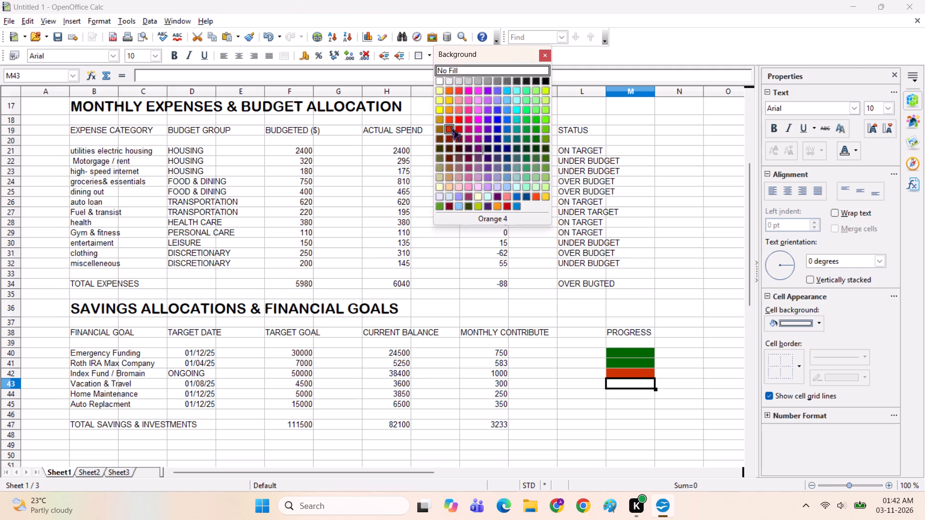
# Fill the progress cells M44 and M45 for Home Maintenance and Auto Replacment with Green 7.
pyautogui.click(613, 393)
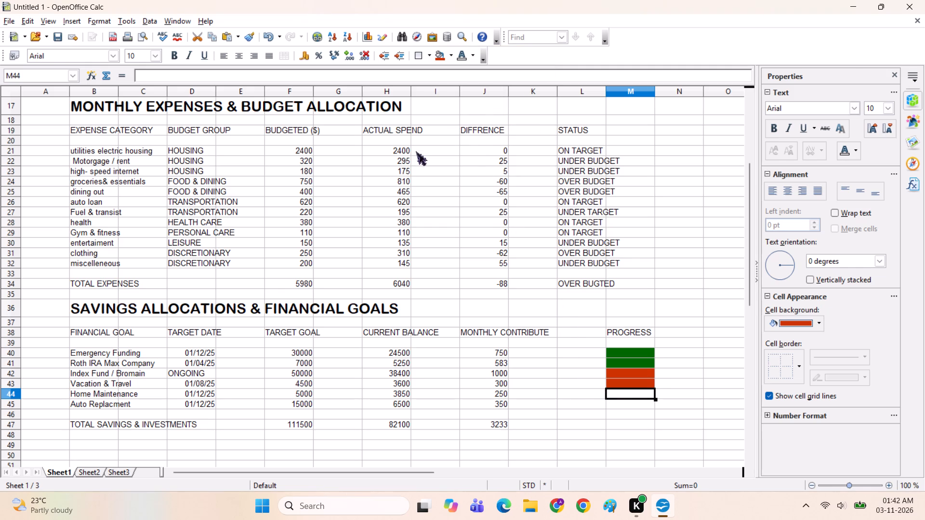
pyautogui.click(438, 53)
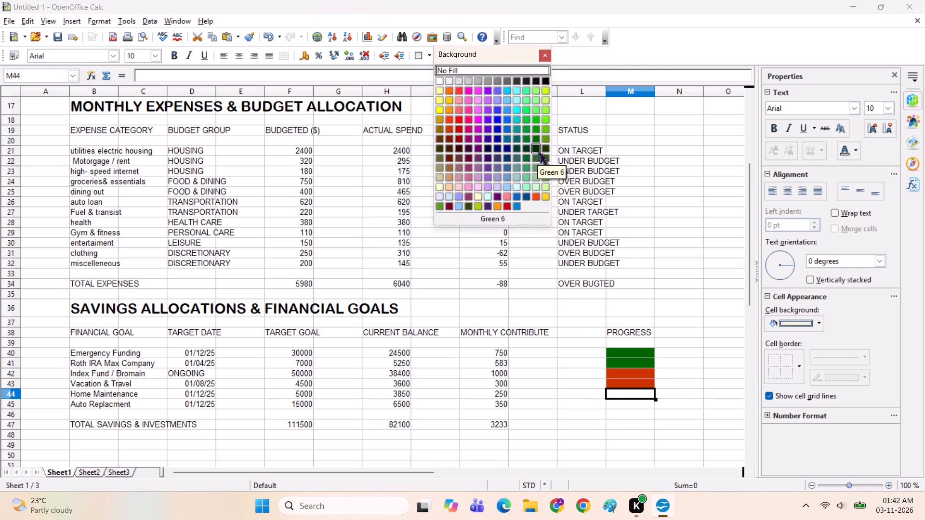
pyautogui.click(536, 156)
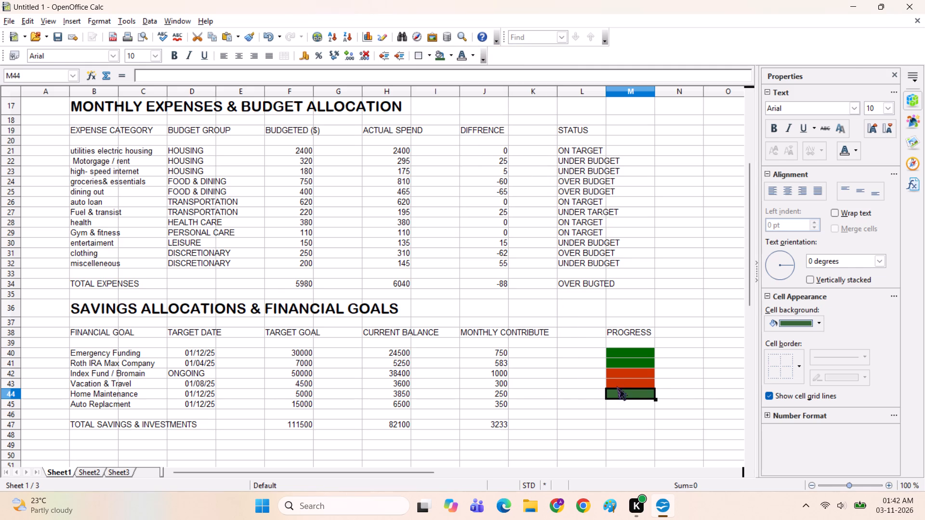
pyautogui.click(617, 402)
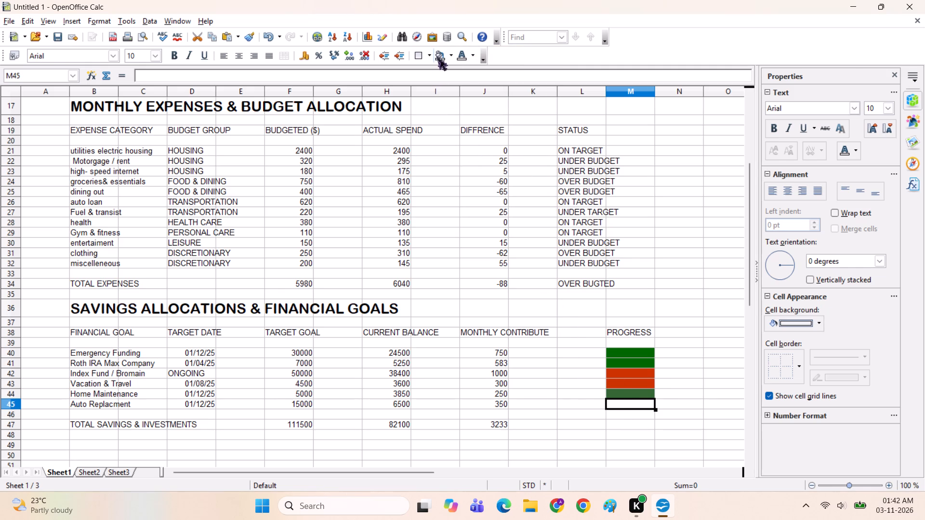
pyautogui.click(437, 56)
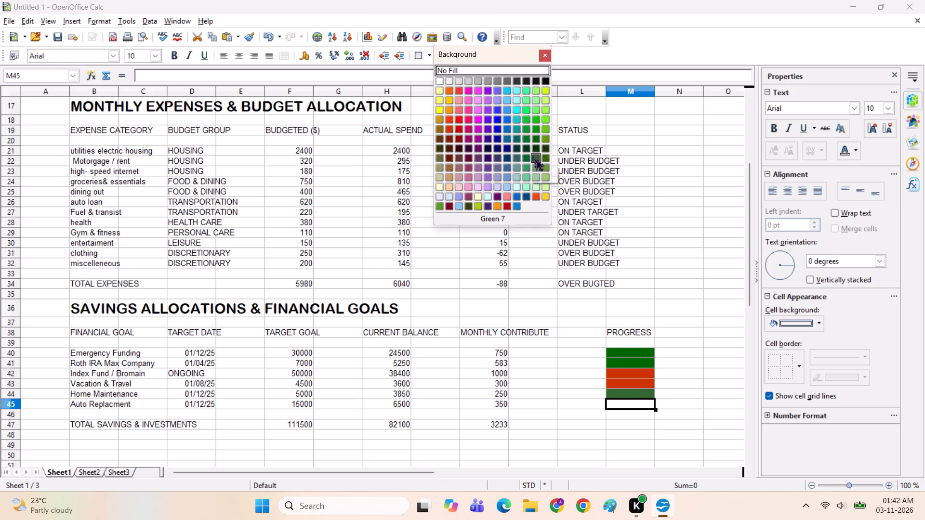
pyautogui.click(533, 157)
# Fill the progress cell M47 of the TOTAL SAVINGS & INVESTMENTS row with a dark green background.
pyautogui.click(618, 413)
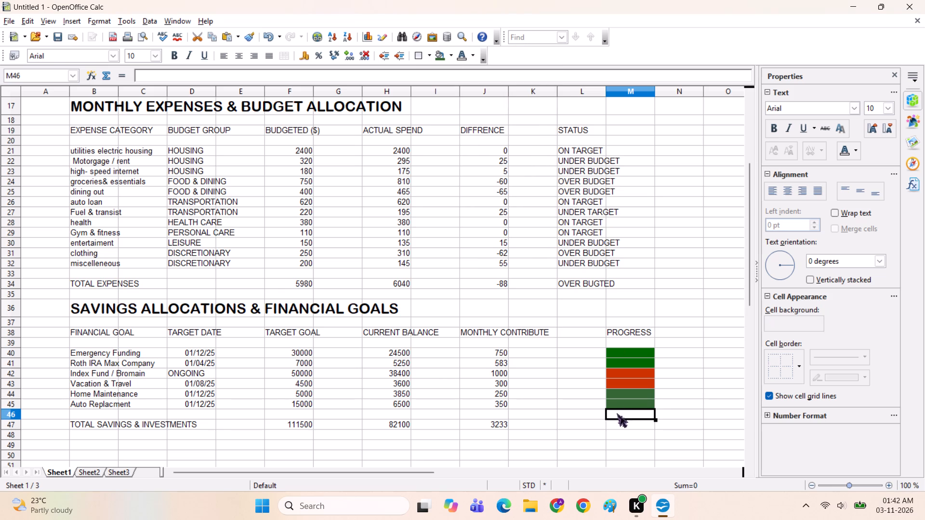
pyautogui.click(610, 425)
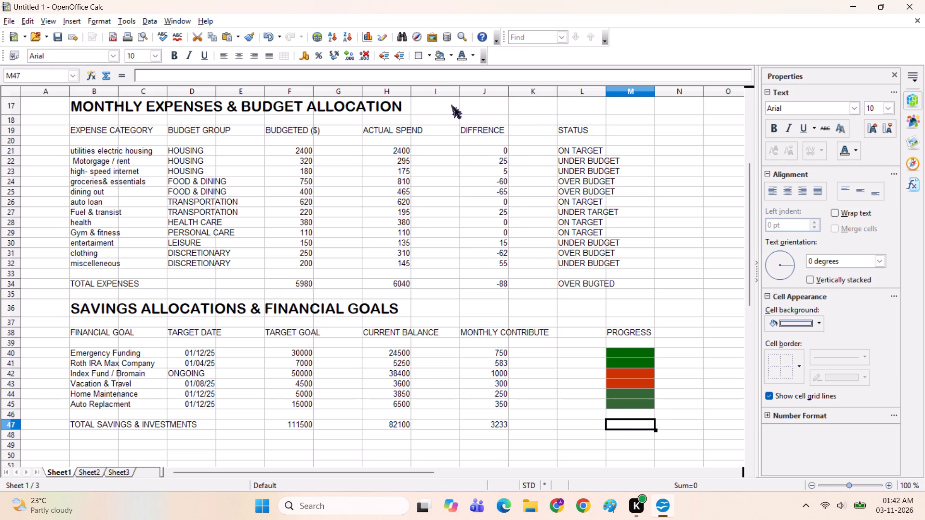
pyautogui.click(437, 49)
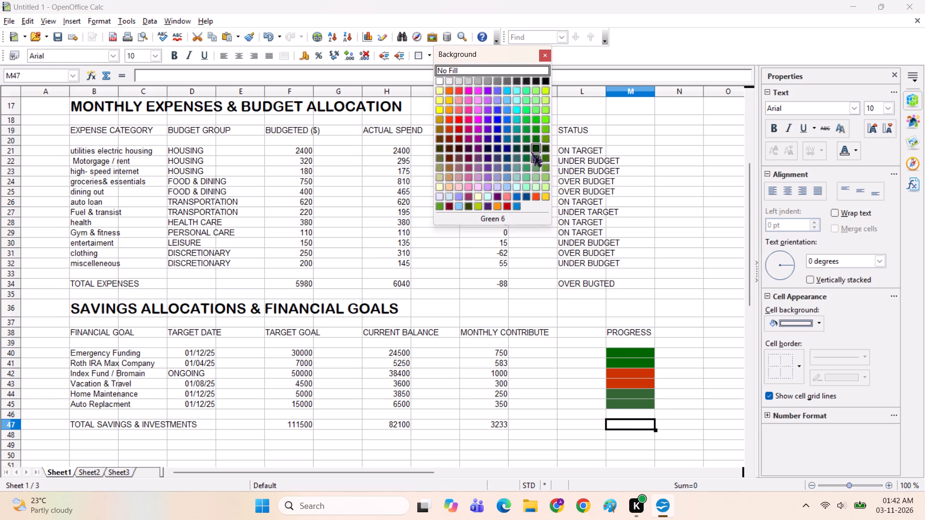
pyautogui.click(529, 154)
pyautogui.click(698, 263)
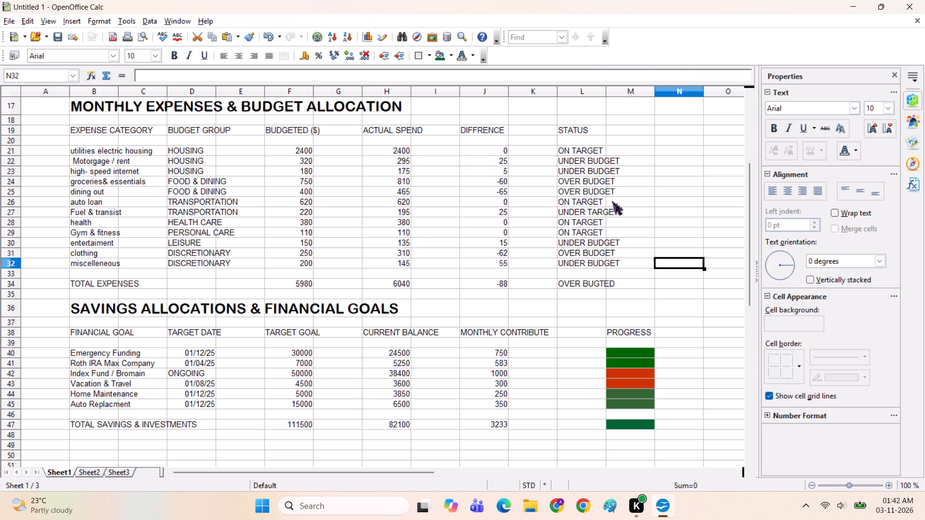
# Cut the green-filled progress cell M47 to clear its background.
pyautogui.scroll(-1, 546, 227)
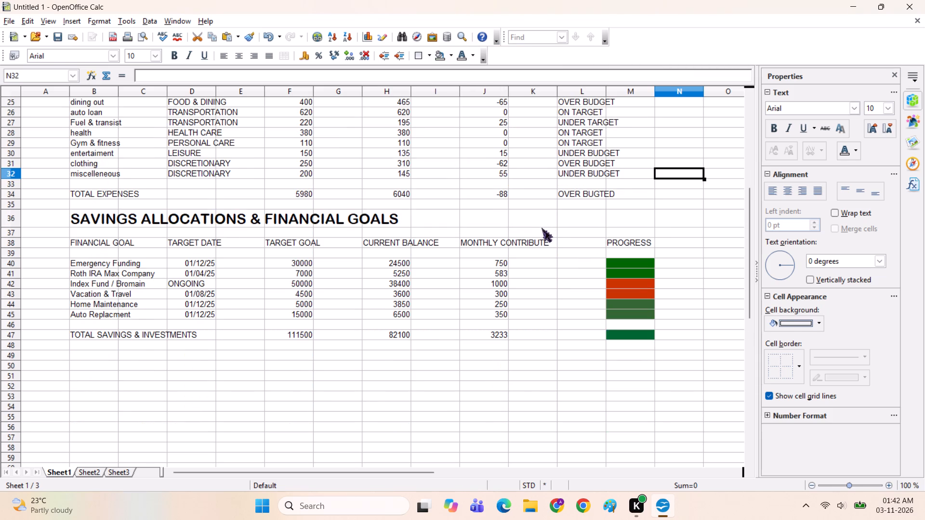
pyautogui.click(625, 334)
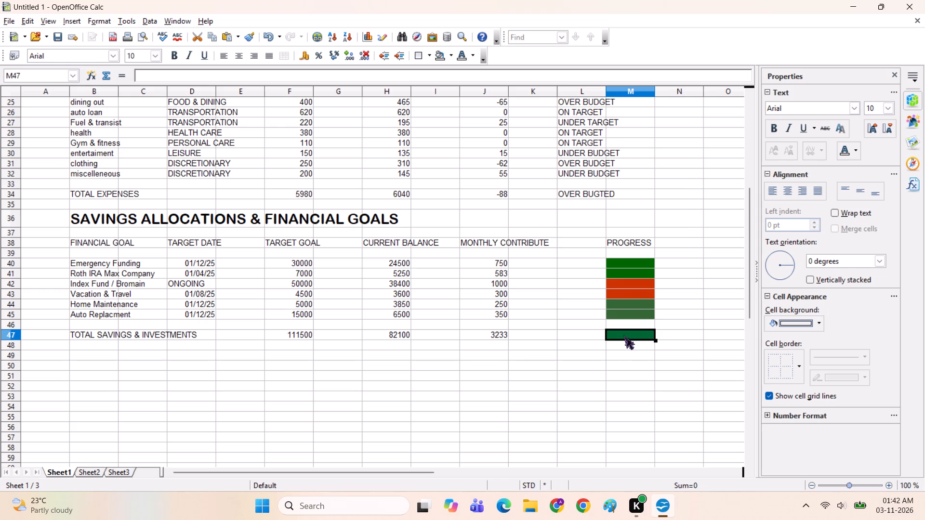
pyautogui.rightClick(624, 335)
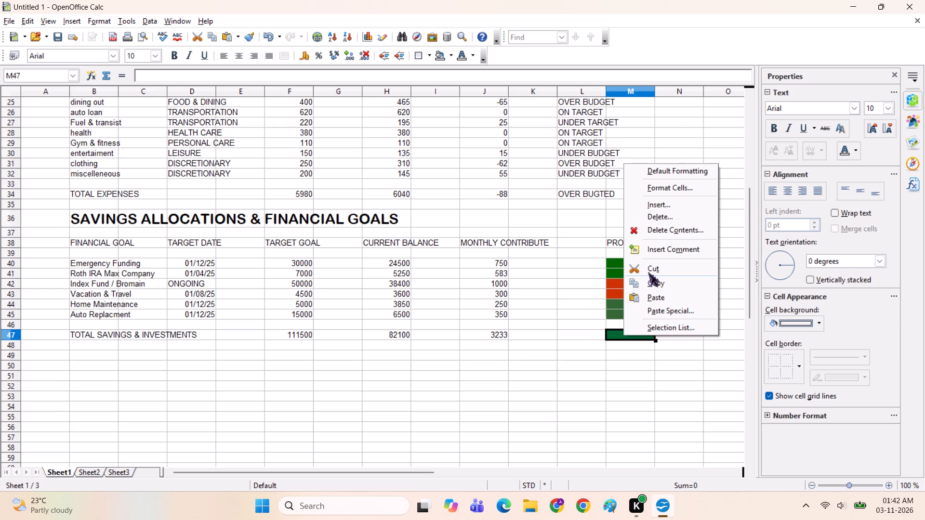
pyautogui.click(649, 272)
# Enter 0.73632287 as the progress total in cell M47 of the TOTAL SAVINGS & INVESTMENTS row.
pyautogui.click(624, 333)
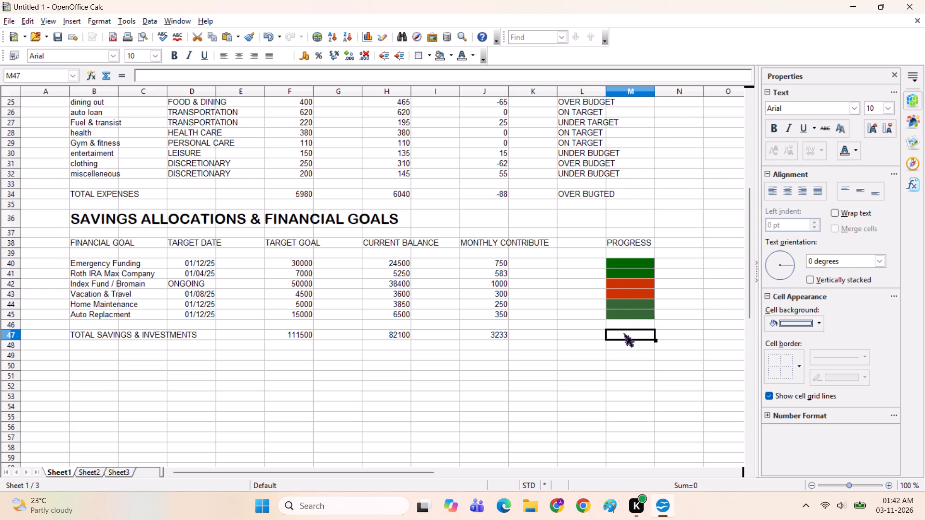
pyautogui.press('0')
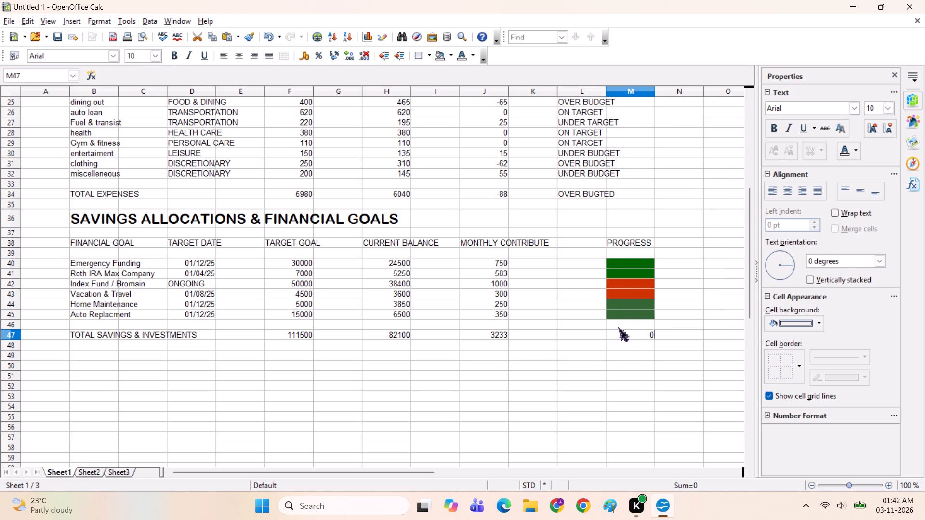
pyautogui.press('.')
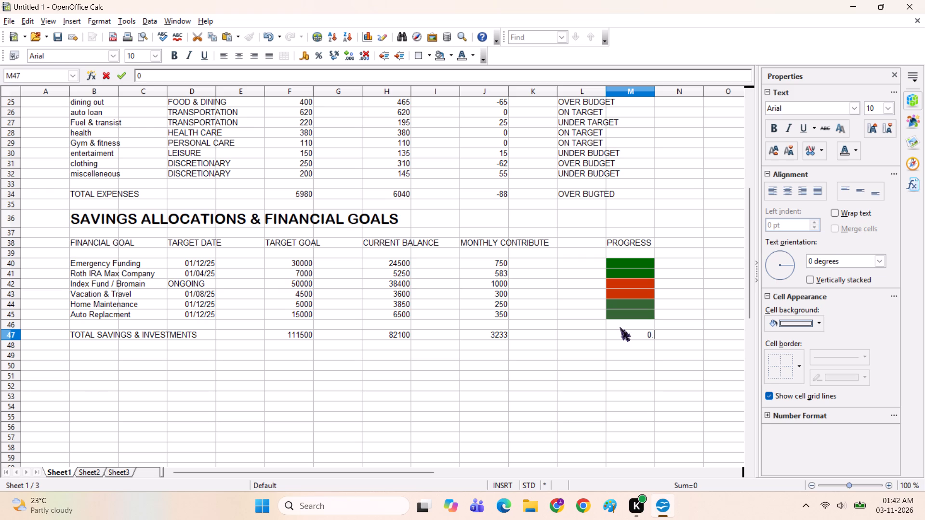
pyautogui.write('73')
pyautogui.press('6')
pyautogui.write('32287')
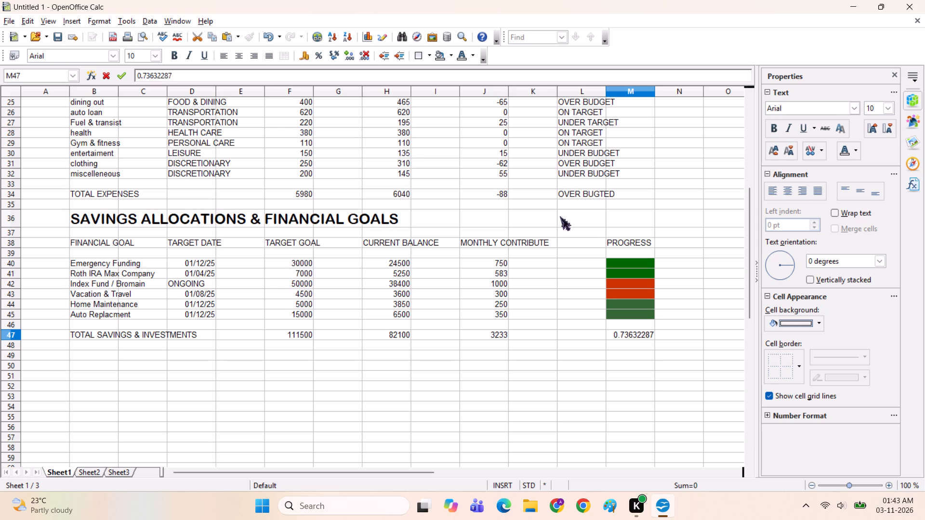
pyautogui.click(495, 405)
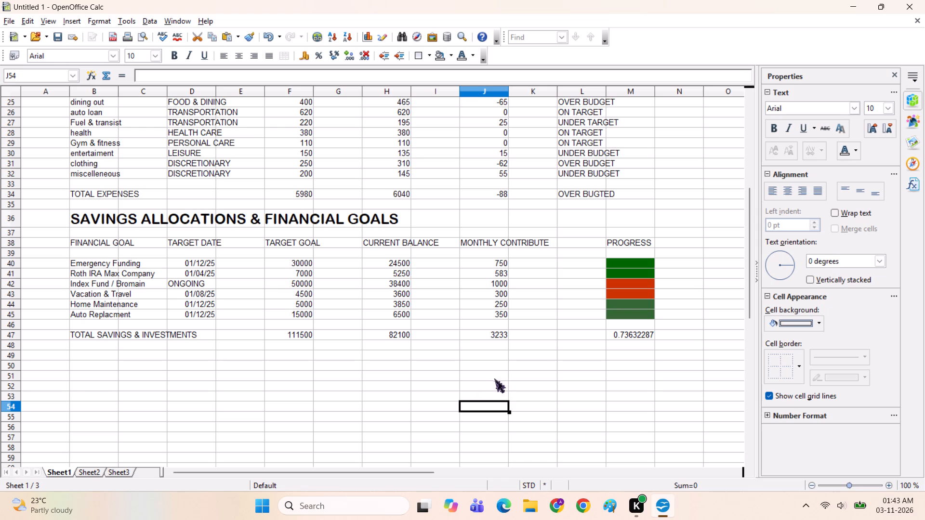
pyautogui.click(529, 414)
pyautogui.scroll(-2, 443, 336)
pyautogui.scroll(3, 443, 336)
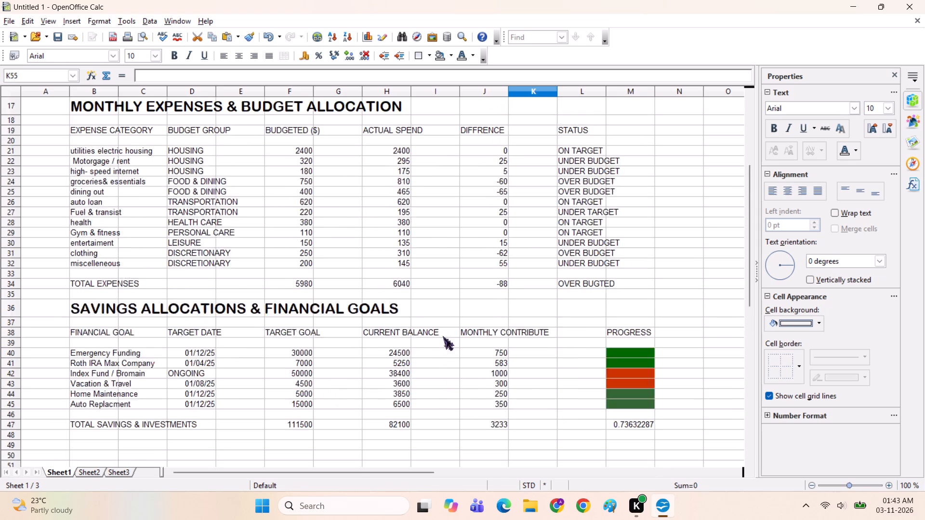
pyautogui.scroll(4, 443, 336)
# Save the spreadsheet as FINANCIAL CHART in the R1 REIGN FREEFIRE folder on New Volume (E:).
pyautogui.click(10, 23)
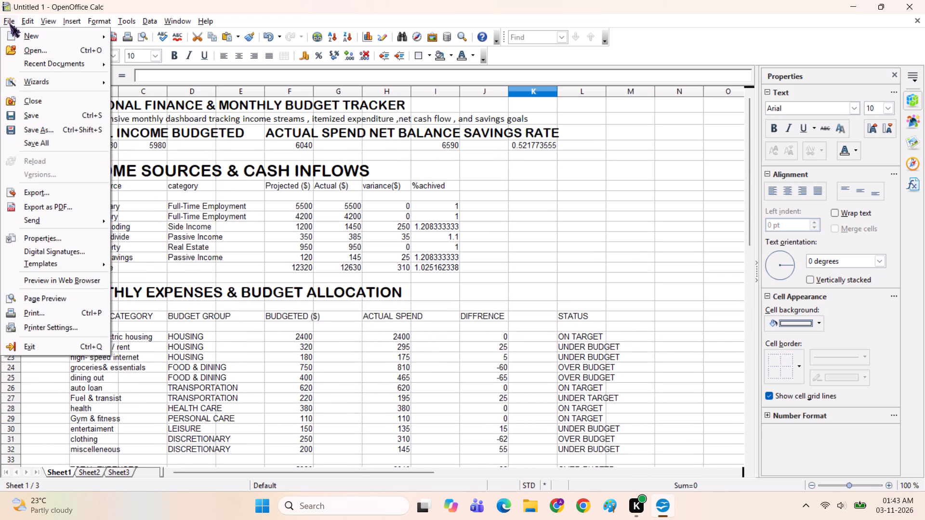
pyautogui.click(32, 126)
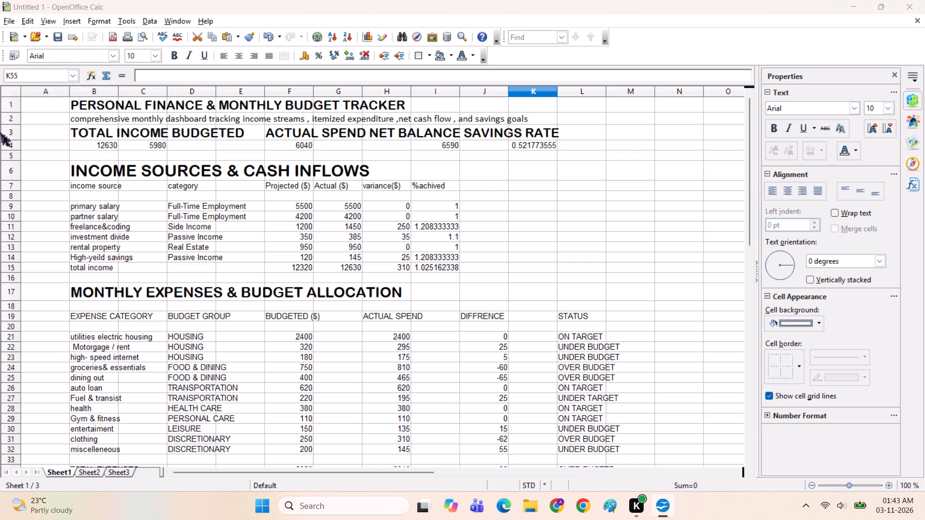
pyautogui.scroll(-3, 58, 153)
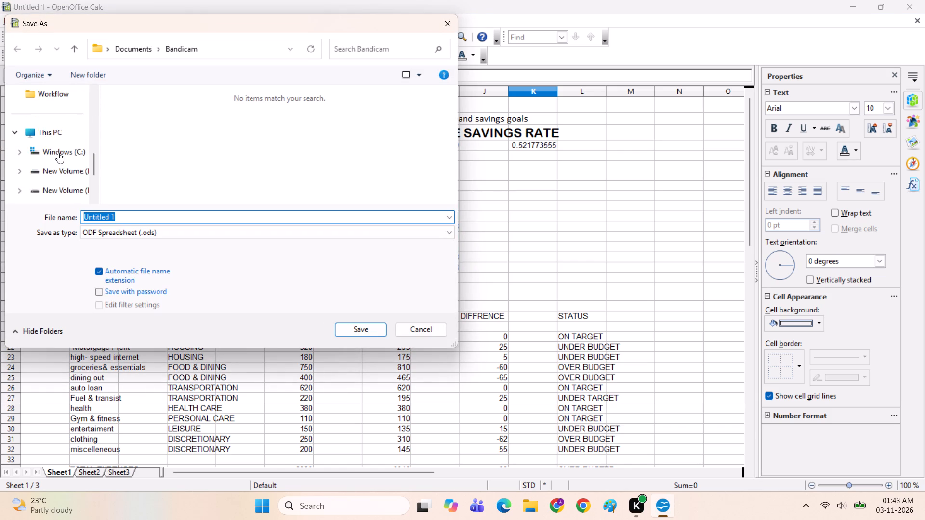
pyautogui.scroll(-1, 58, 153)
pyautogui.click(67, 119)
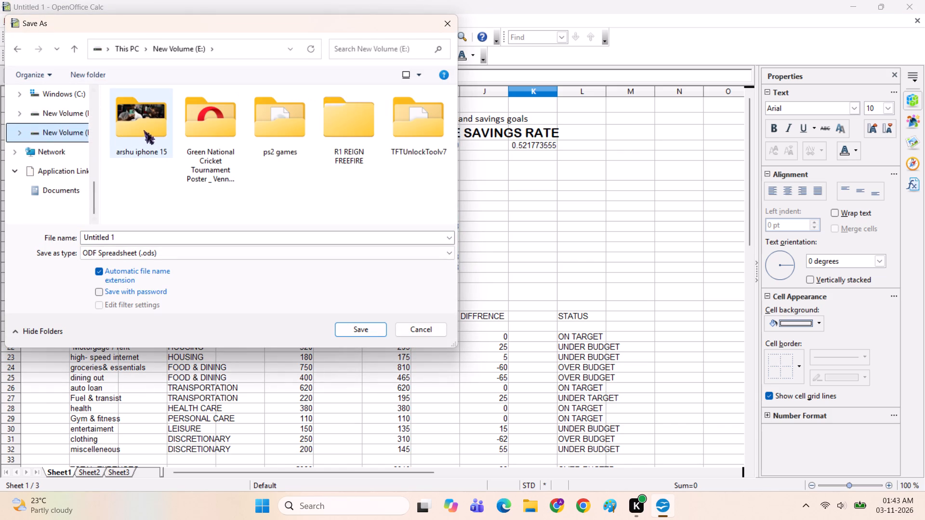
pyautogui.doubleClick(347, 134)
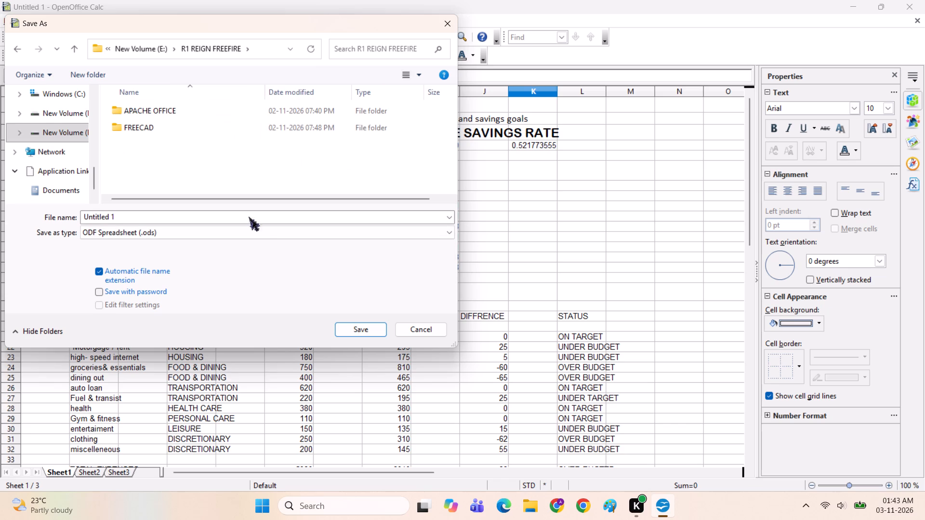
pyautogui.click(196, 213)
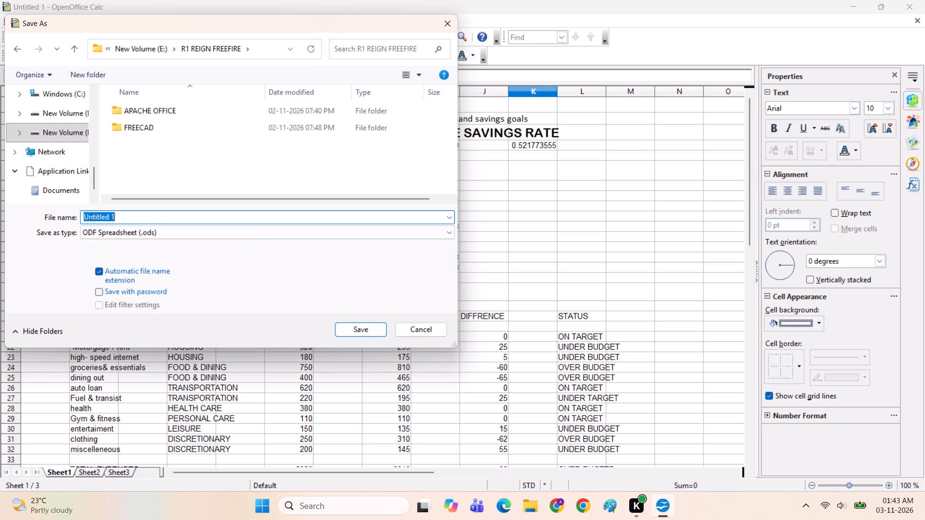
pyautogui.press('BackSpace')
pyautogui.write('FINANCIAL')
pyautogui.press('space')
pyautogui.write('CHART')
pyautogui.press('space')
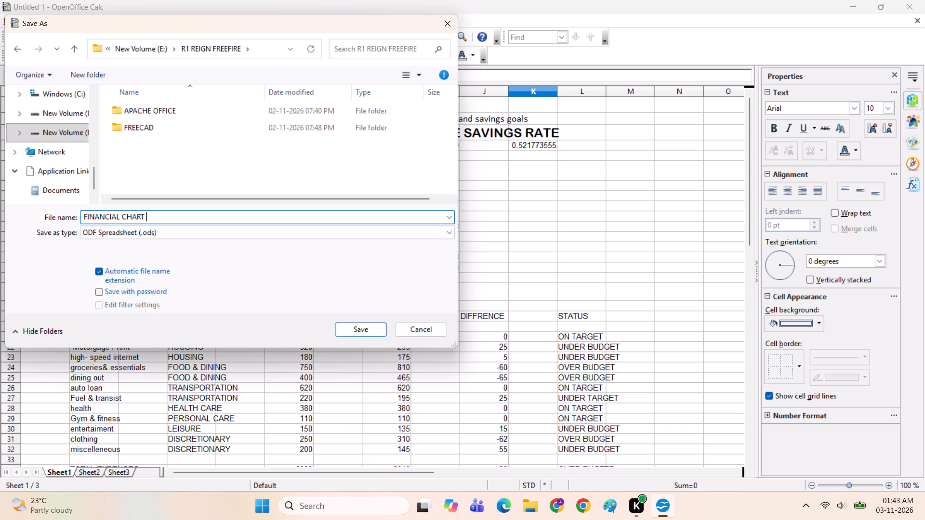
pyautogui.press('Return')
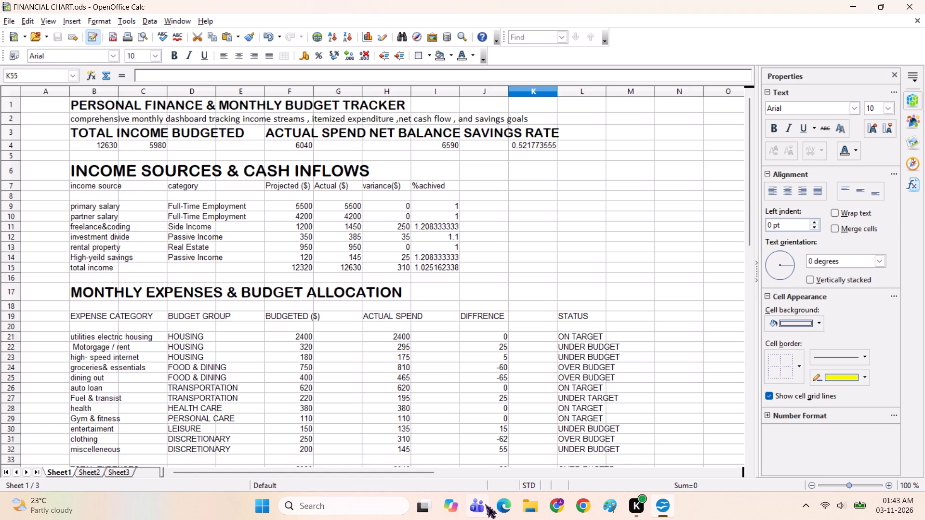
# Switch to File Explorer and browse to New Volume (E:) to find the folder holding the saved spreadsheet.
pyautogui.click(529, 504)
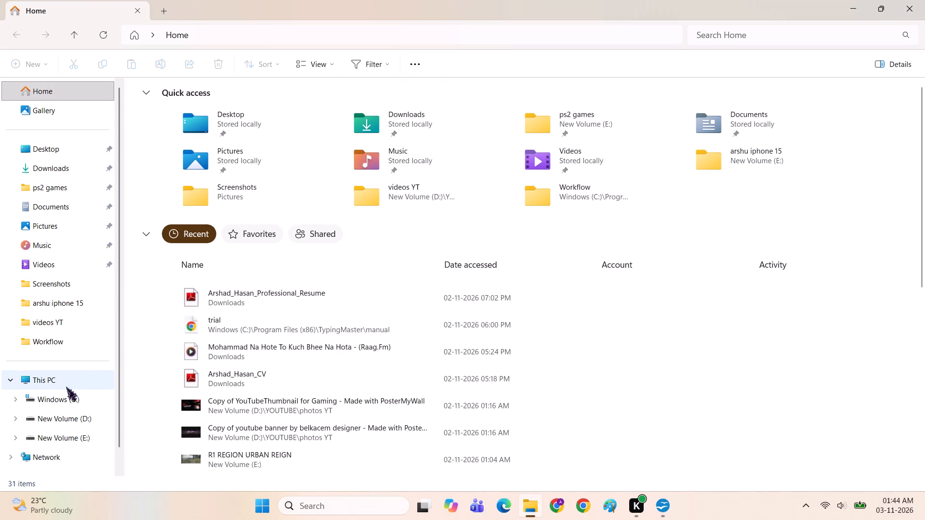
pyautogui.click(59, 378)
pyautogui.doubleClick(493, 117)
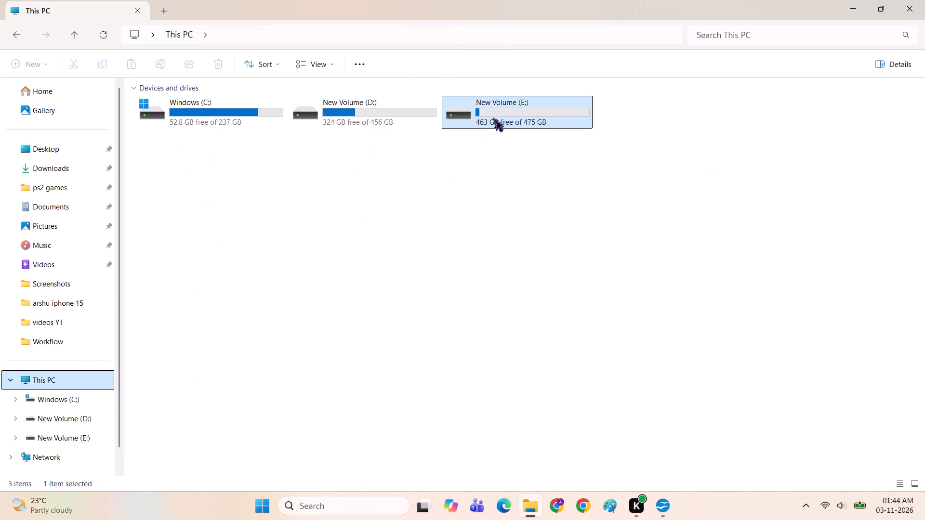
pyautogui.click(304, 129)
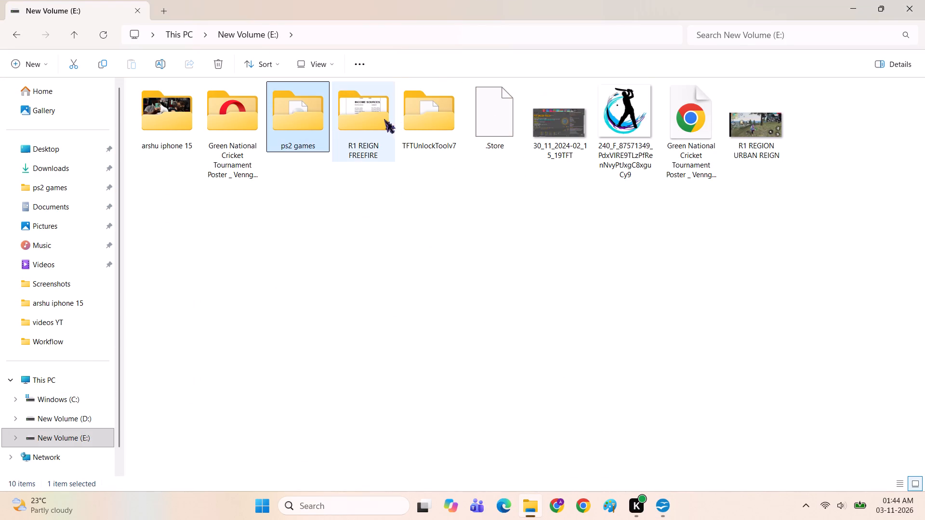